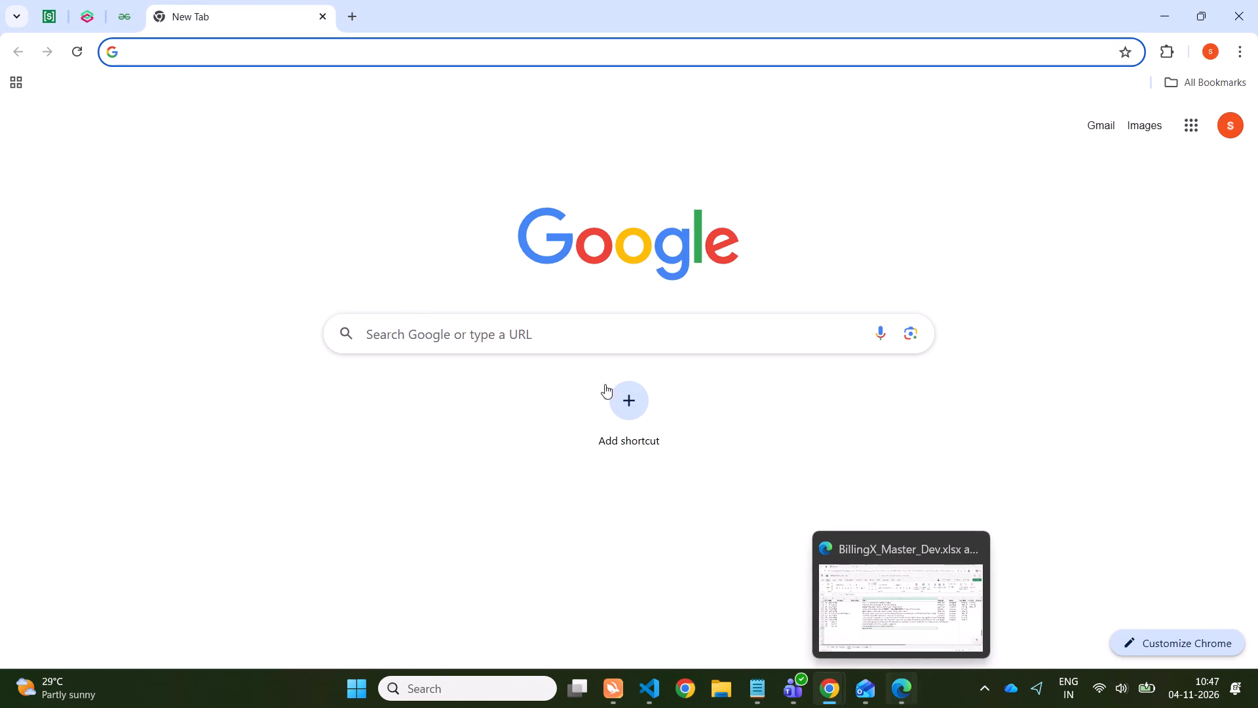
click(465, 325)
click(449, 444)
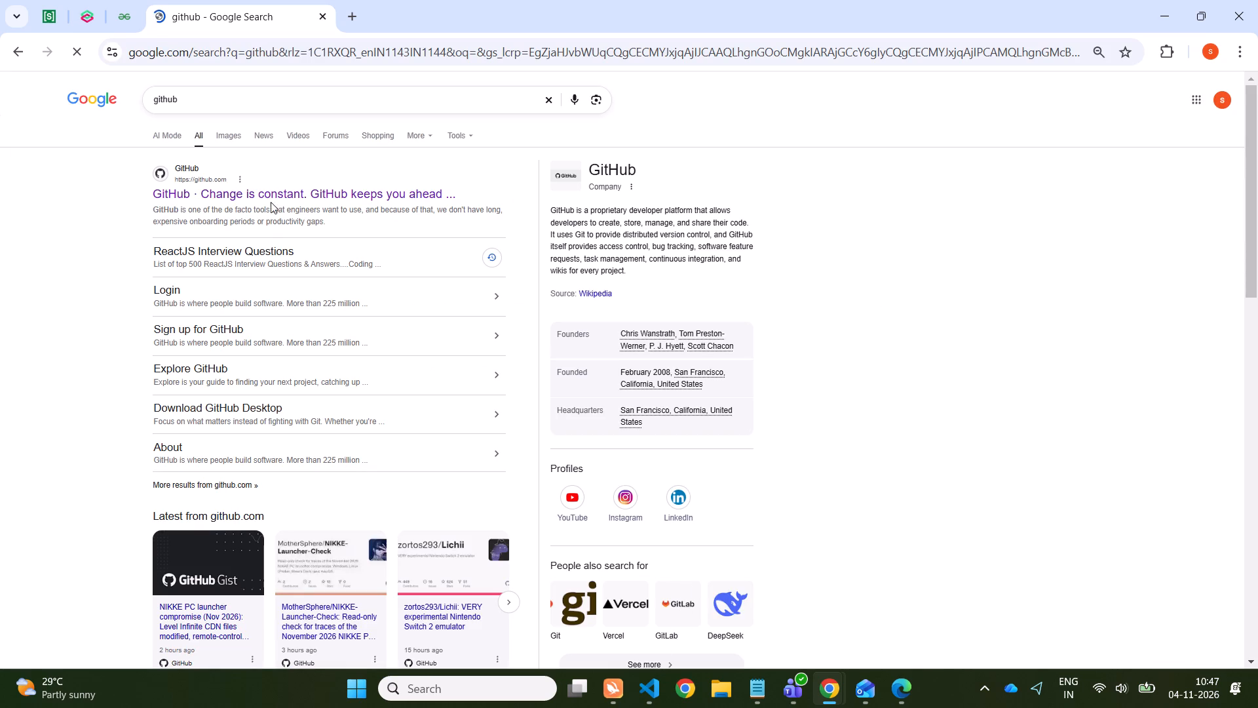
click(271, 191)
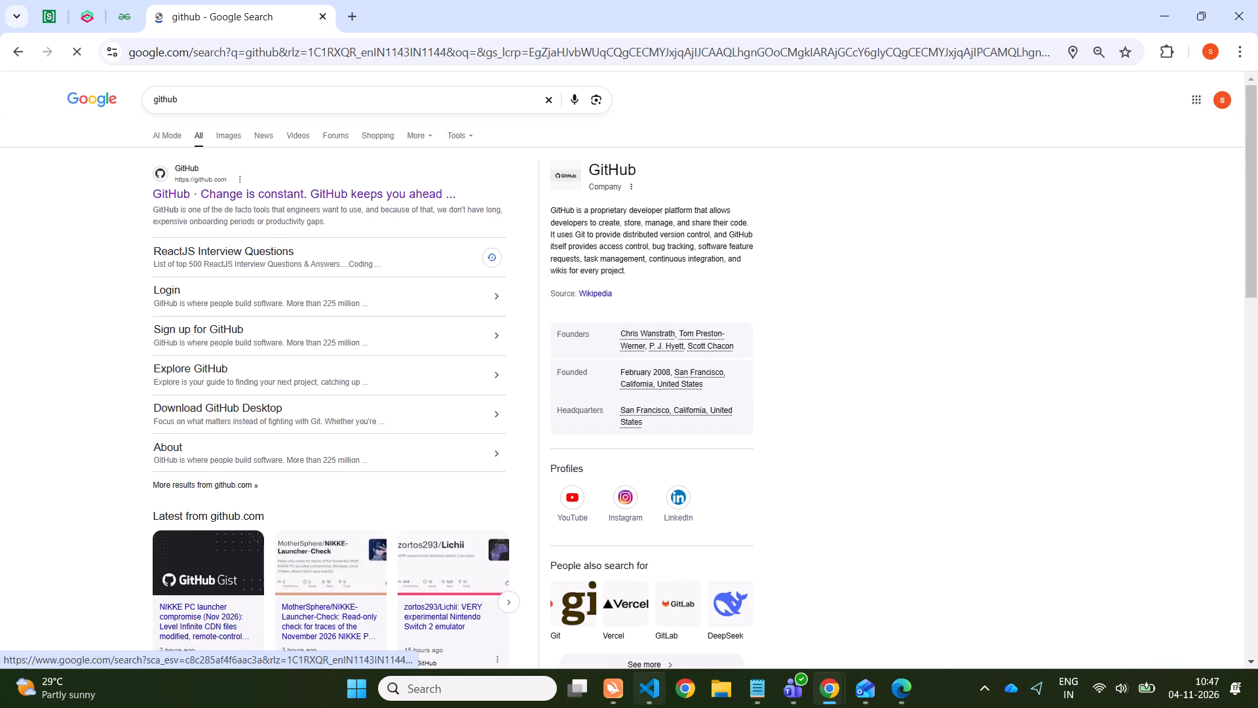
Switch to Visual Studio Code, show the BillingX file tree, view auth.controller.js up to its first lines and widen the editor area.
click(647, 640)
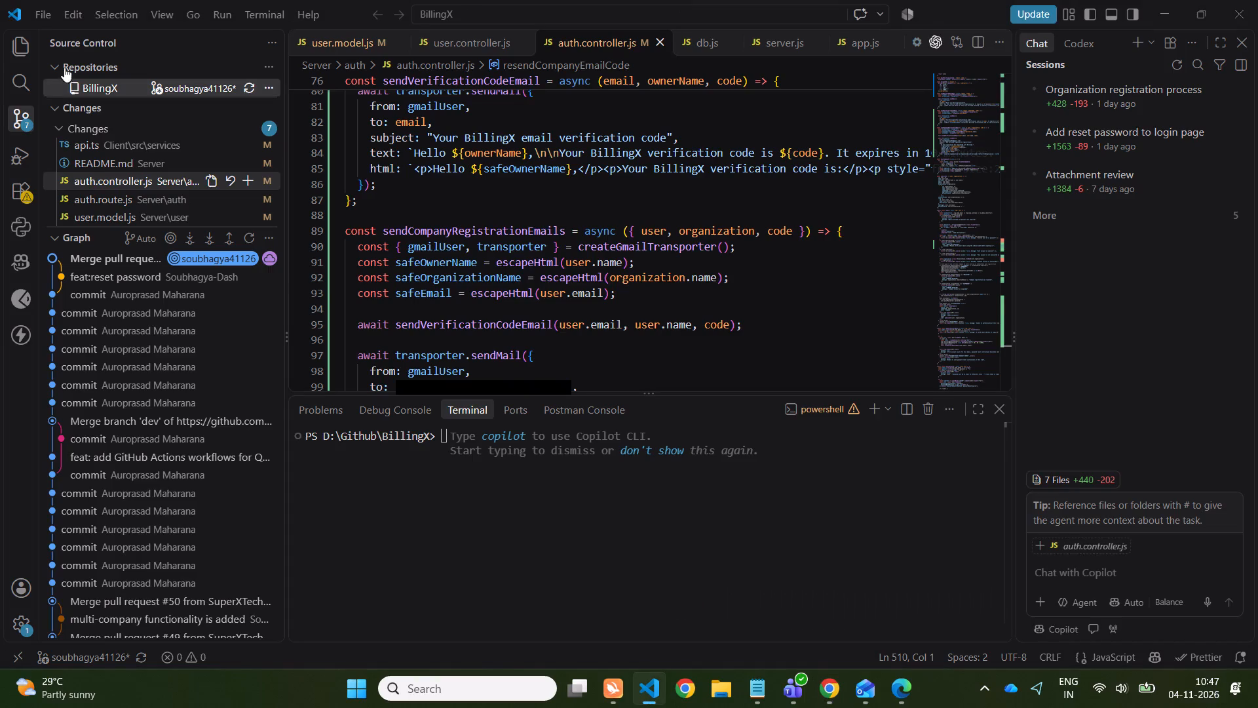
click(26, 45)
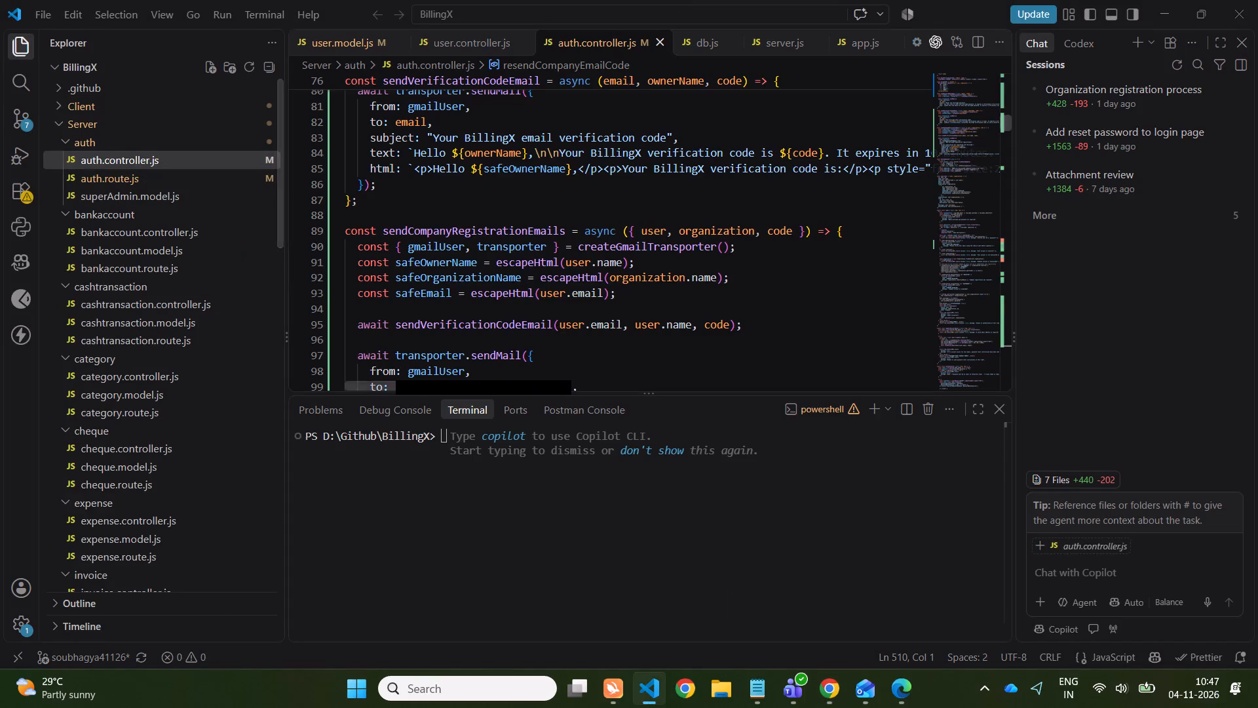
scroll(664, 253, up, 18)
scroll(666, 241, up, 7)
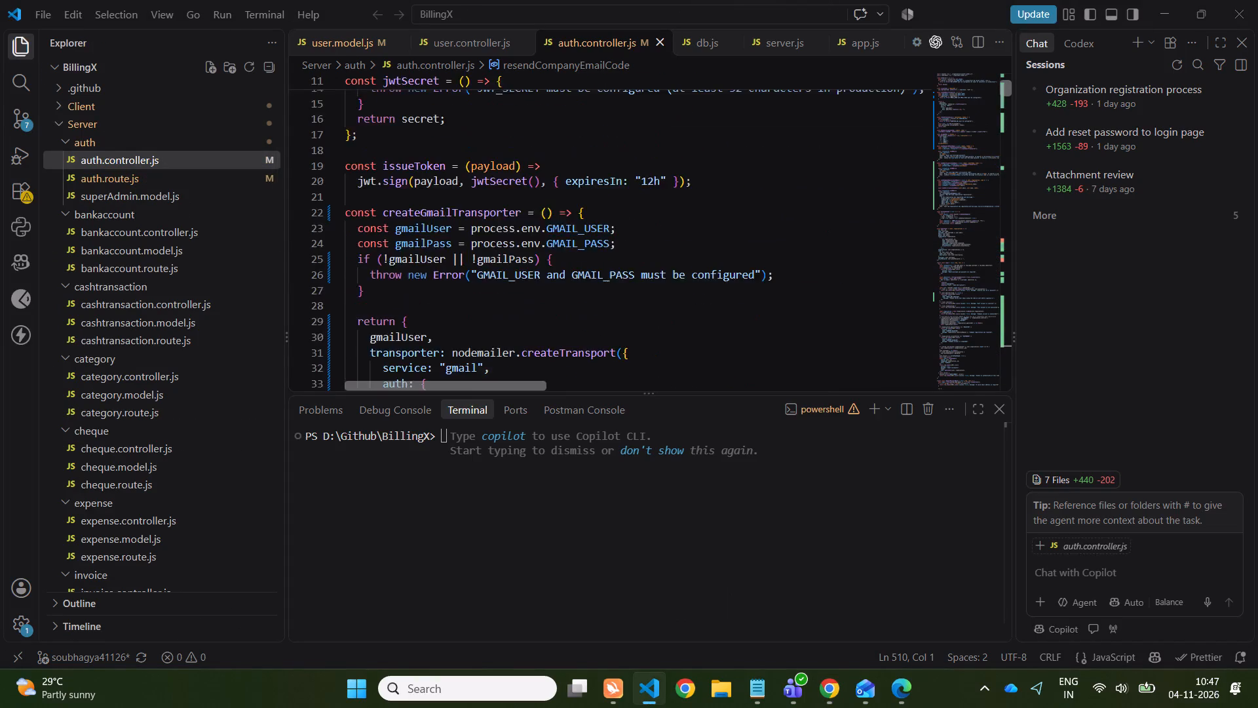
scroll(668, 237, up, 13)
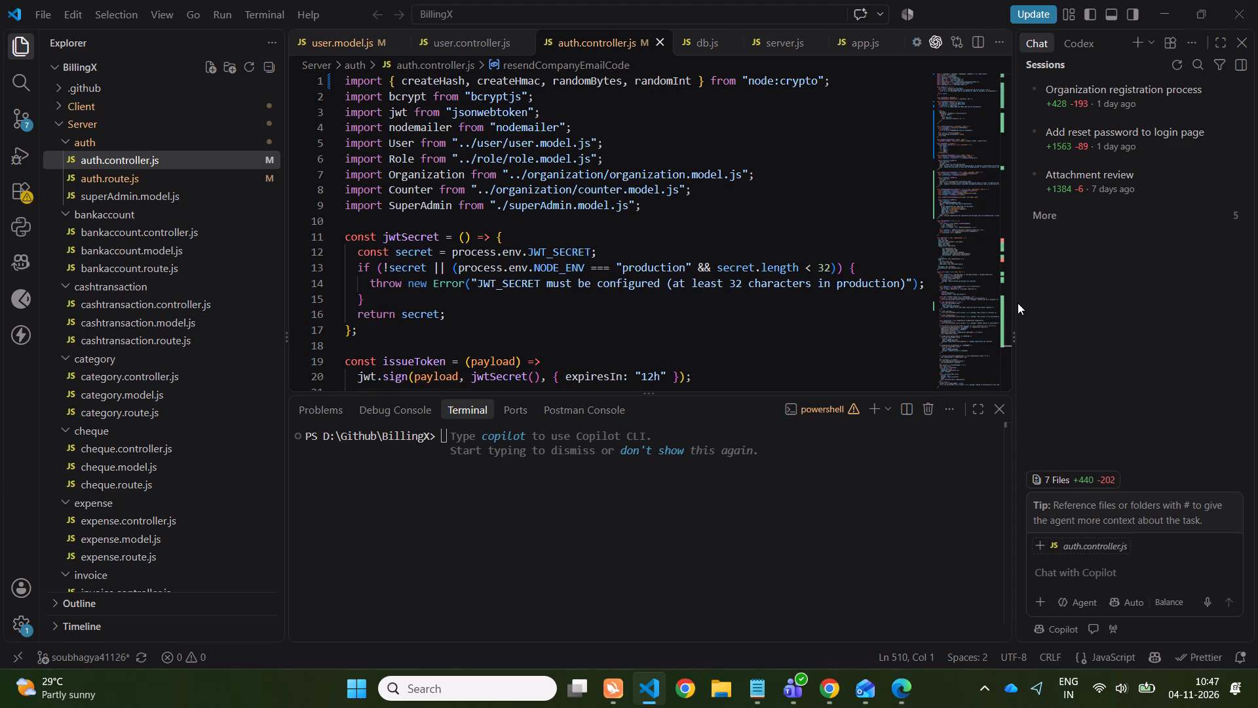
drag(1015, 308, 1064, 310)
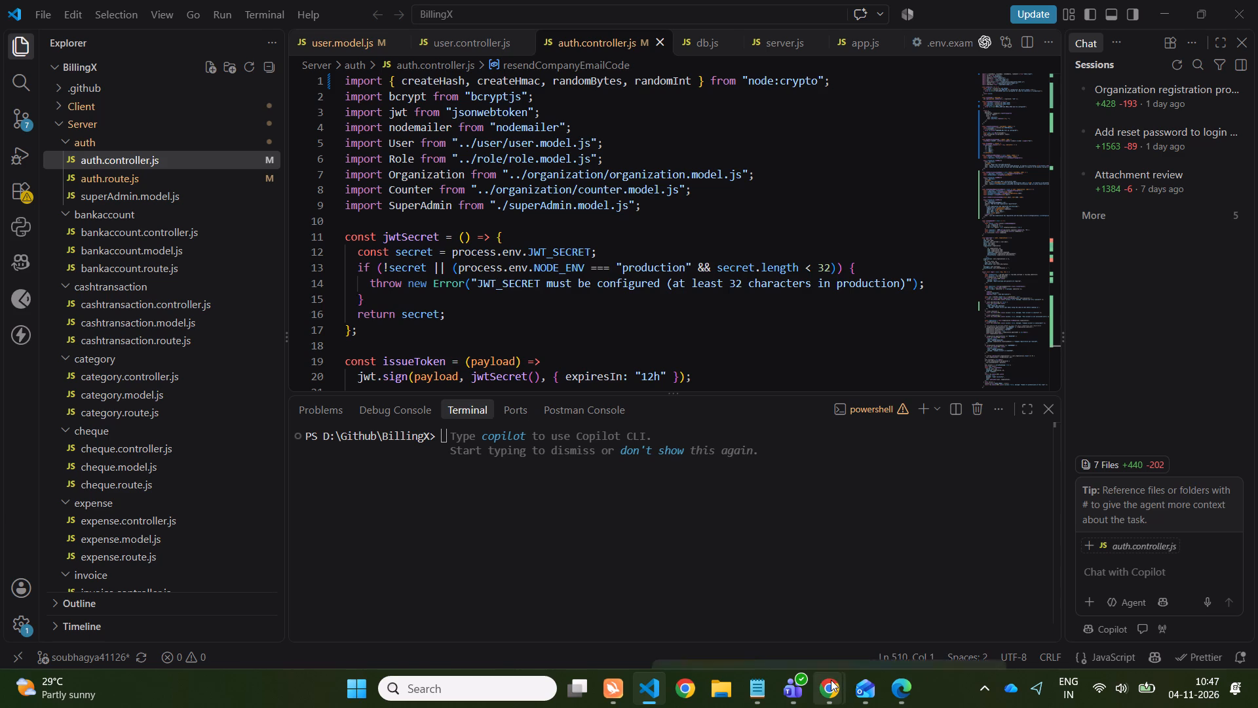
Return to GitHub in Chrome and open the SuperXTech/BillingX repository from the dashboard.
click(769, 607)
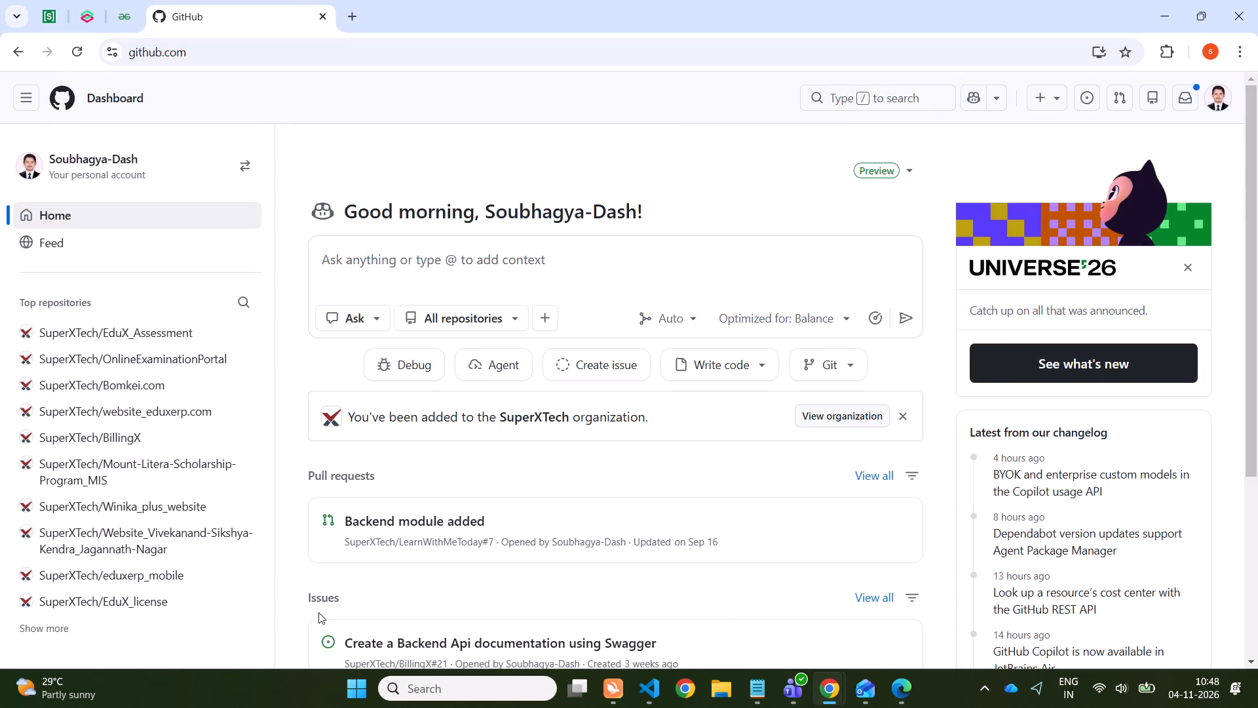
scroll(227, 464, down, 5)
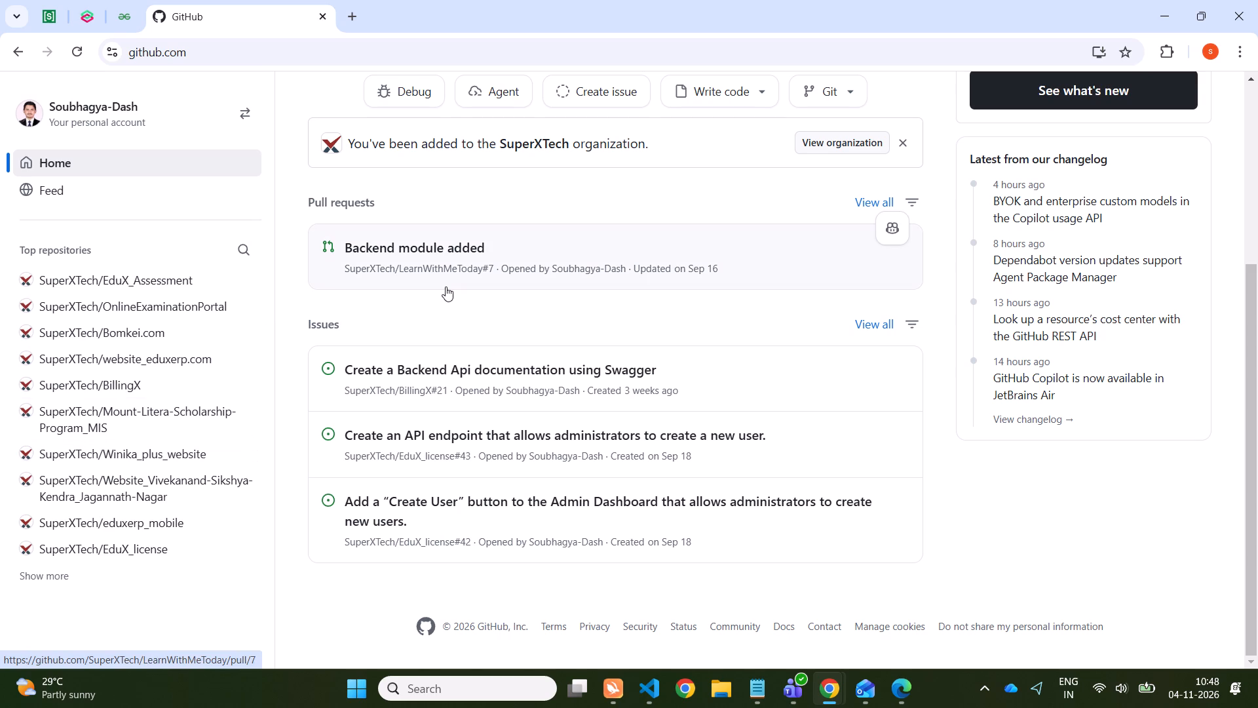
scroll(446, 286, up, 2)
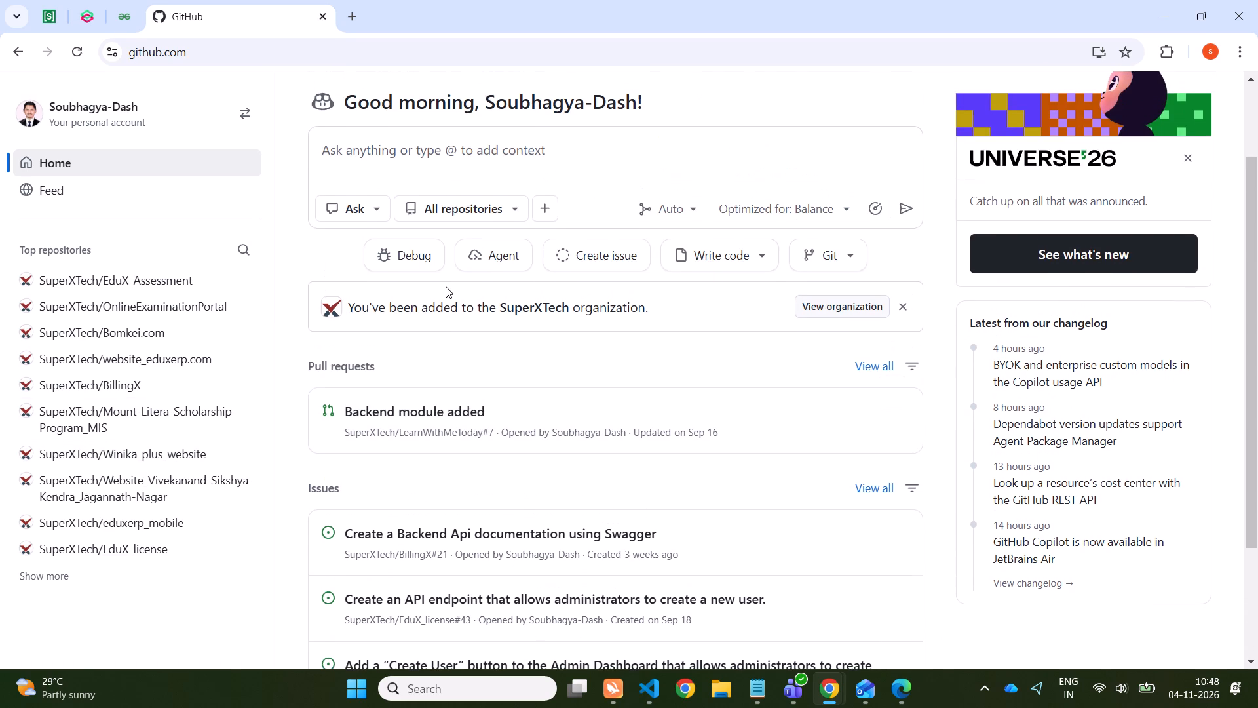
scroll(446, 286, down, 2)
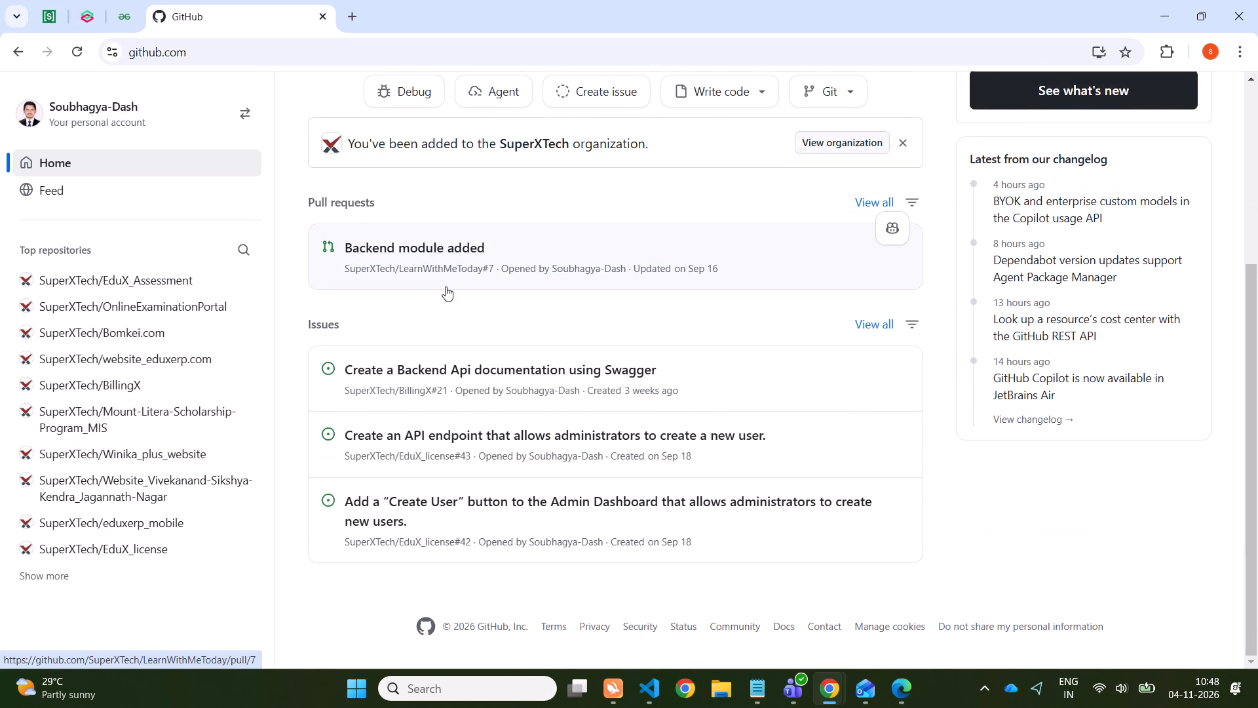
scroll(465, 300, up, 2)
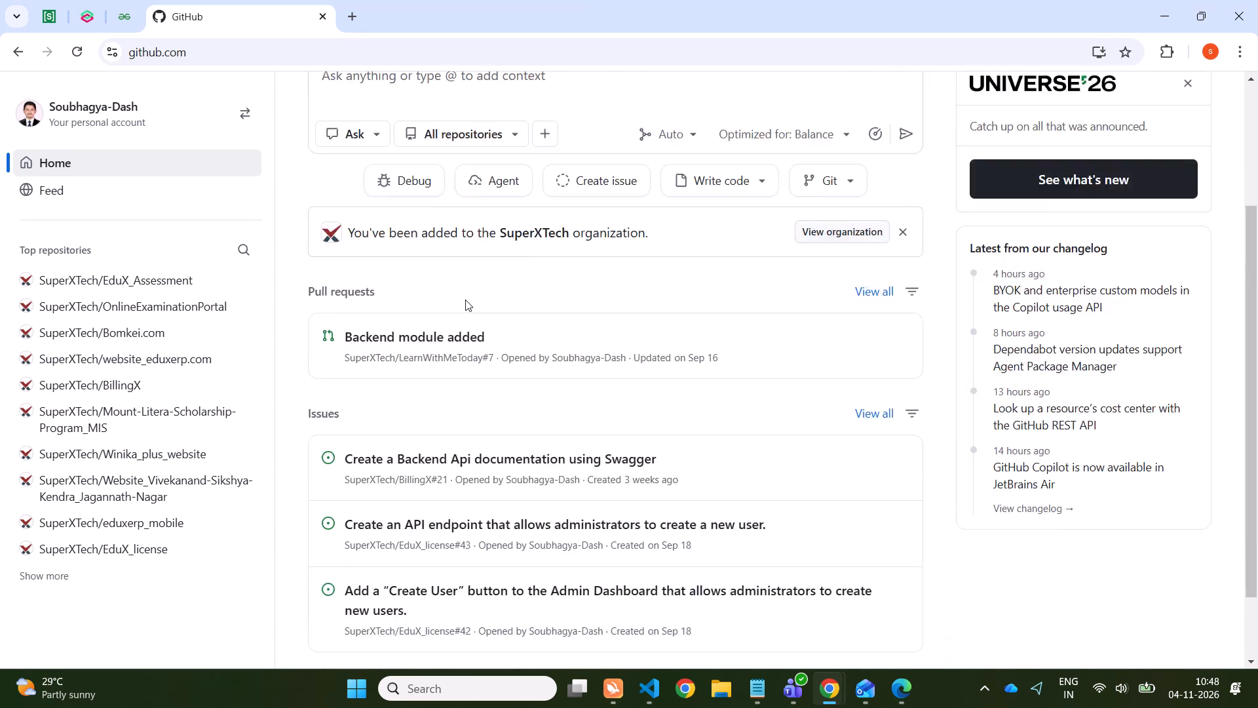
scroll(465, 300, up, 1)
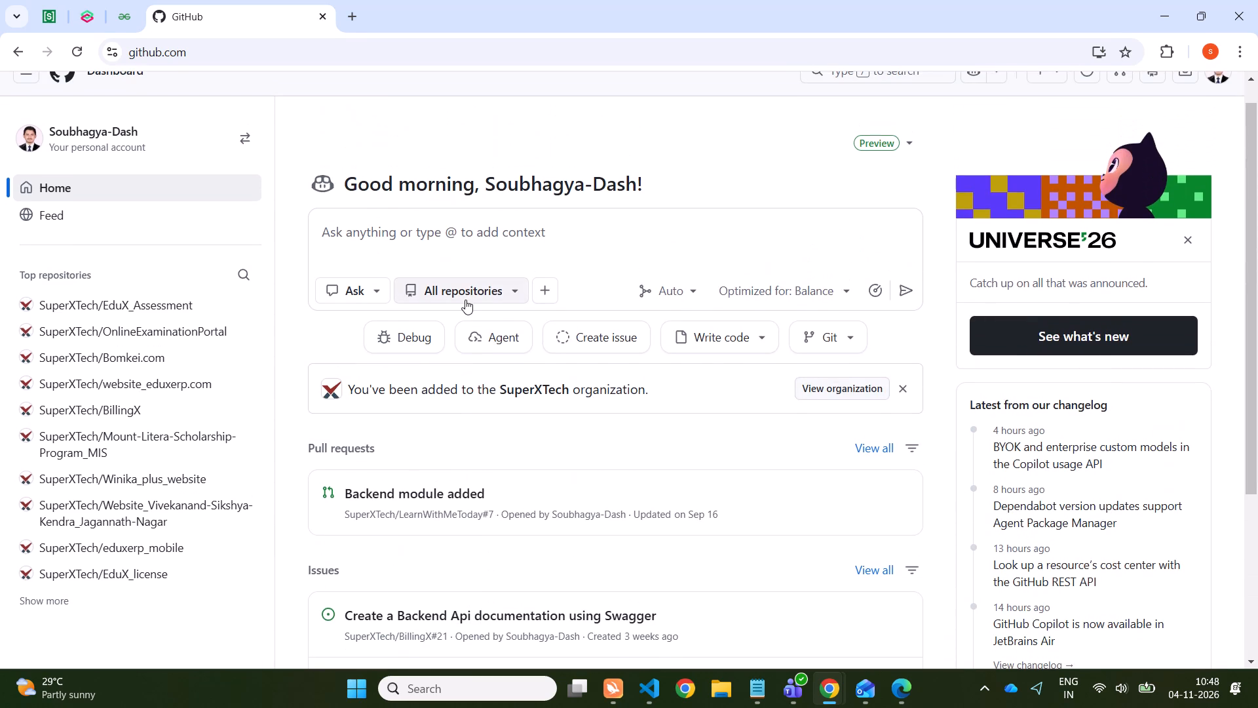
click(136, 416)
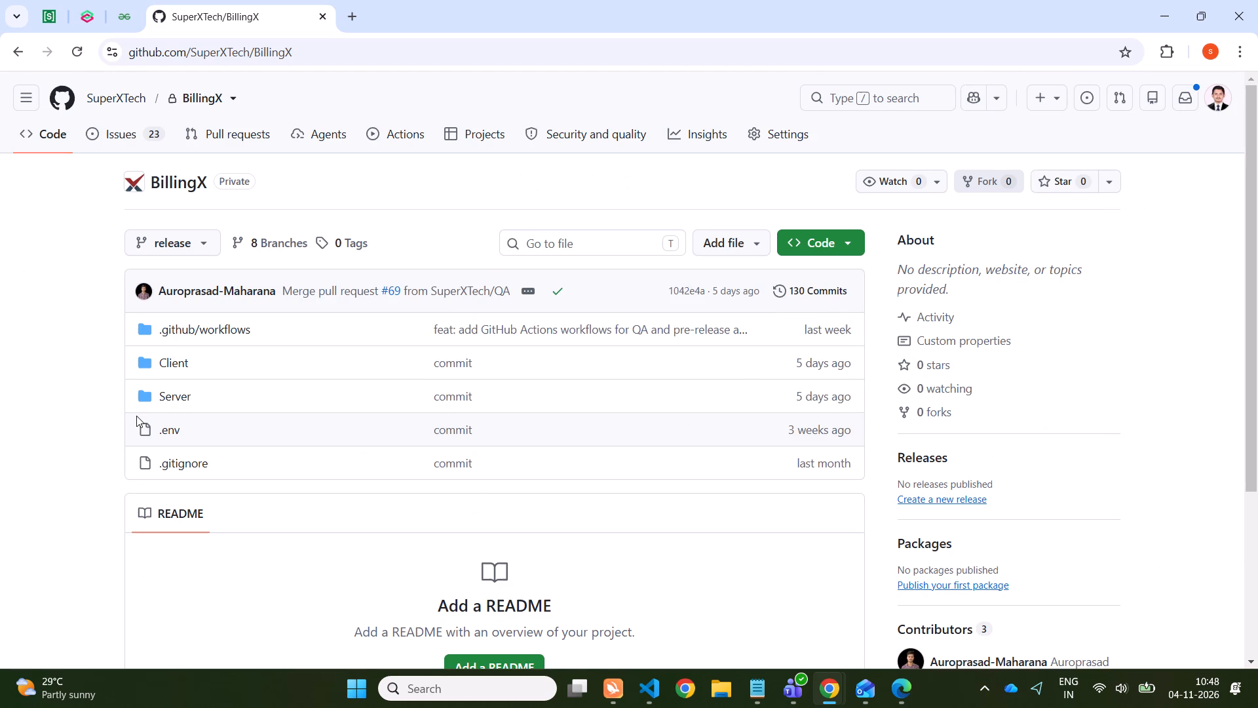
Examine the list of branches in the BillingX repository and close it without switching branch.
click(202, 249)
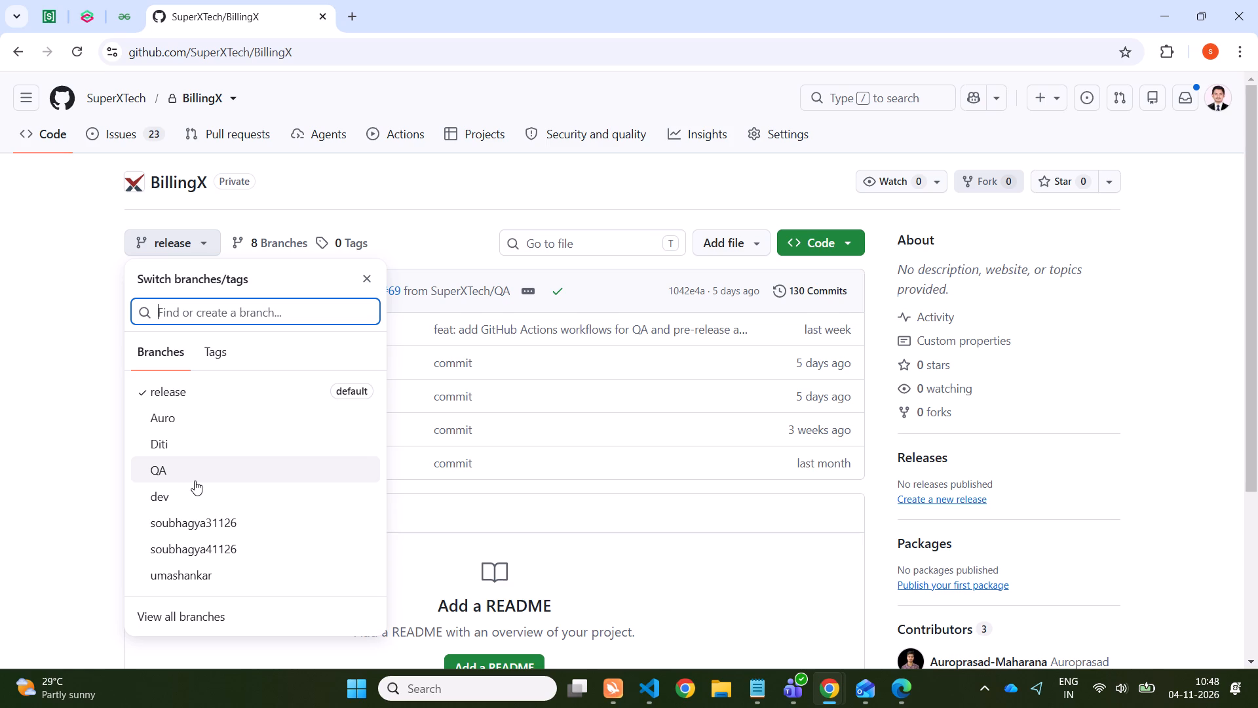
click(315, 182)
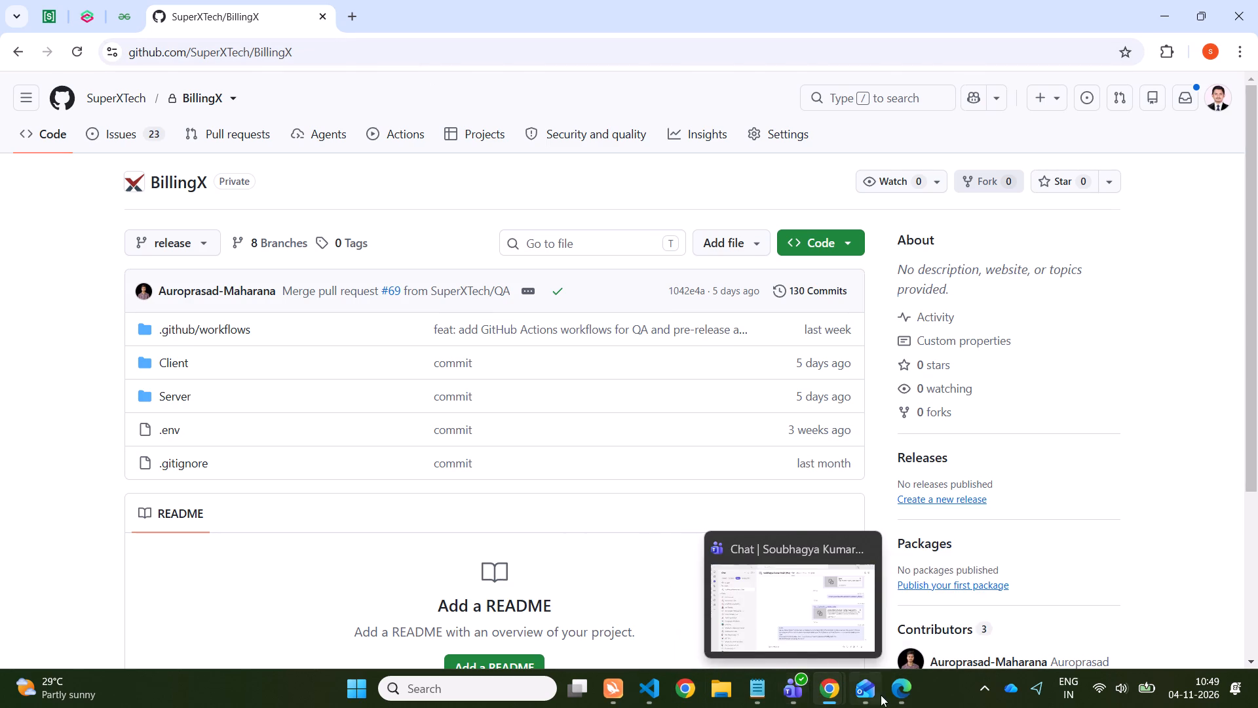
Switch to Edge and look over the Tasks sheet of the BillingX_Master_Dev workbook.
click(900, 694)
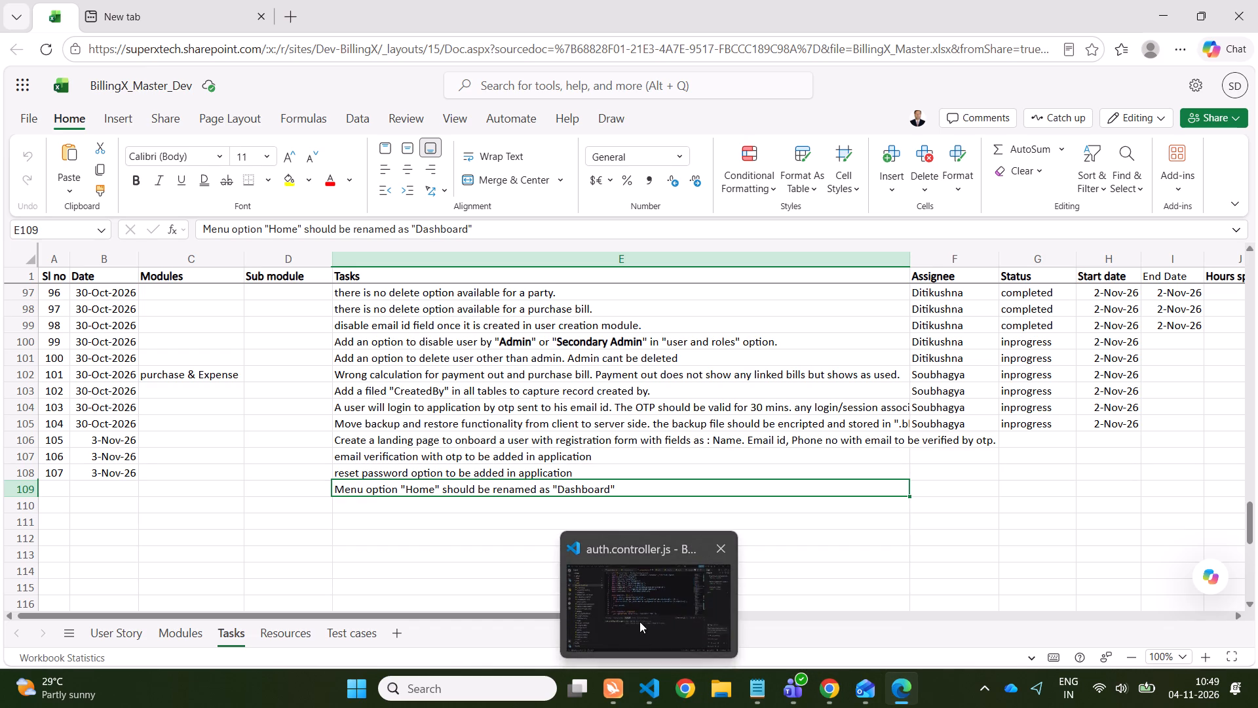
In Visual Studio Code's terminal, recall the previous command, erase it and enter "cd c" with the folder name autocompleted.
click(639, 621)
click(703, 493)
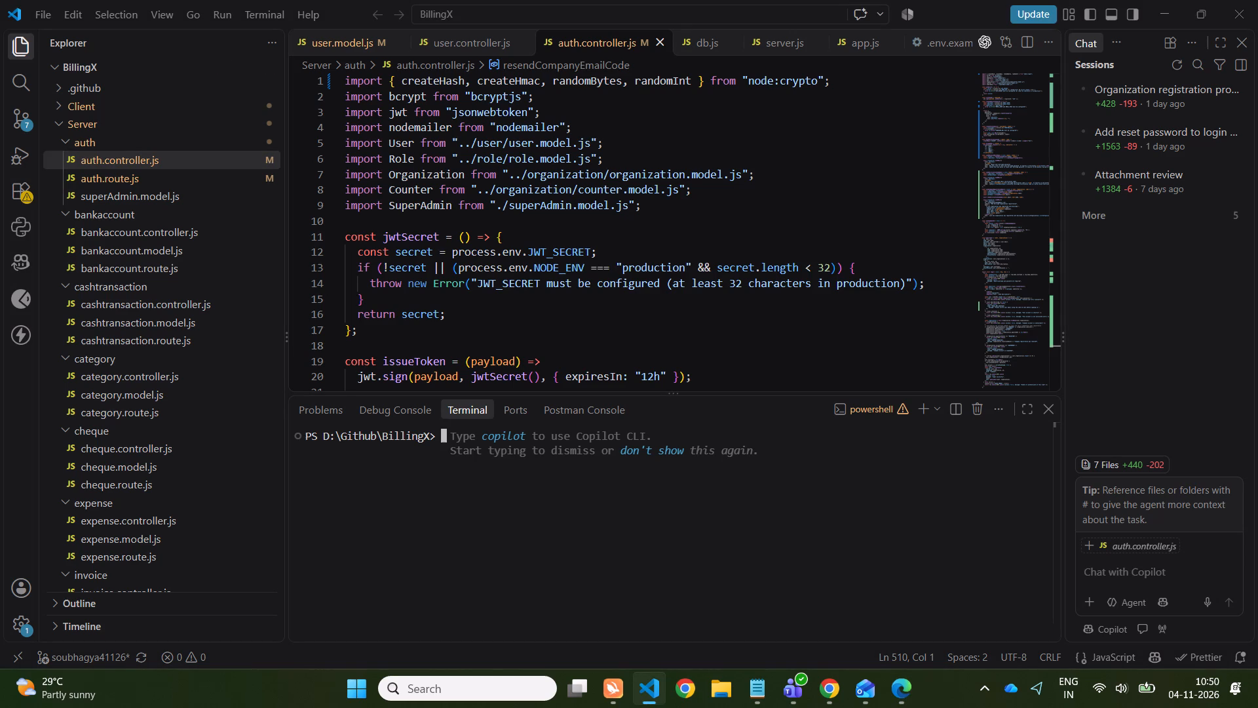
key(Up)
key(BackSpace)
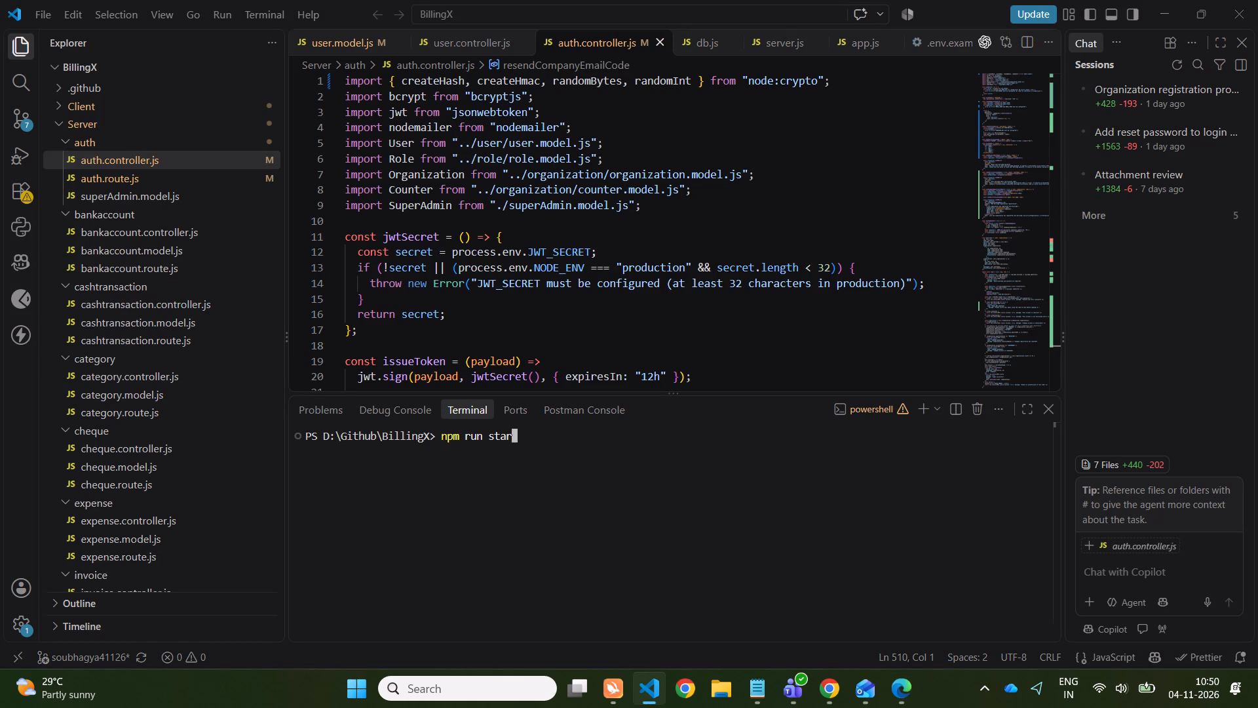
key(BackSpace)
key(BackSpace)
key(BackSpace)
key(BackSpace)
key(BackSpace)
key(BackSpace)
key(BackSpace)
key(BackSpace)
key(BackSpace)
key(BackSpace)
key(BackSpace)
key(BackSpace)
text(cd)
key(space)
key(c)
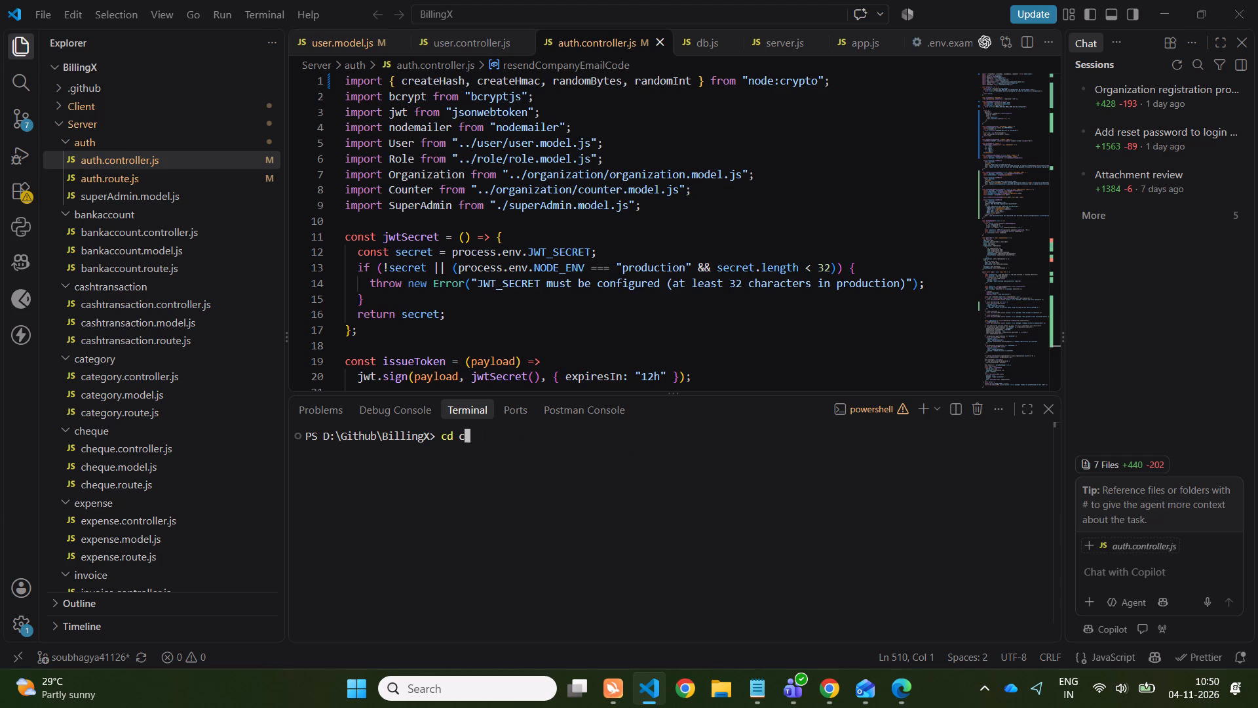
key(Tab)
Execute the directory change into the Client folder and begin an "npm run" command in the terminal.
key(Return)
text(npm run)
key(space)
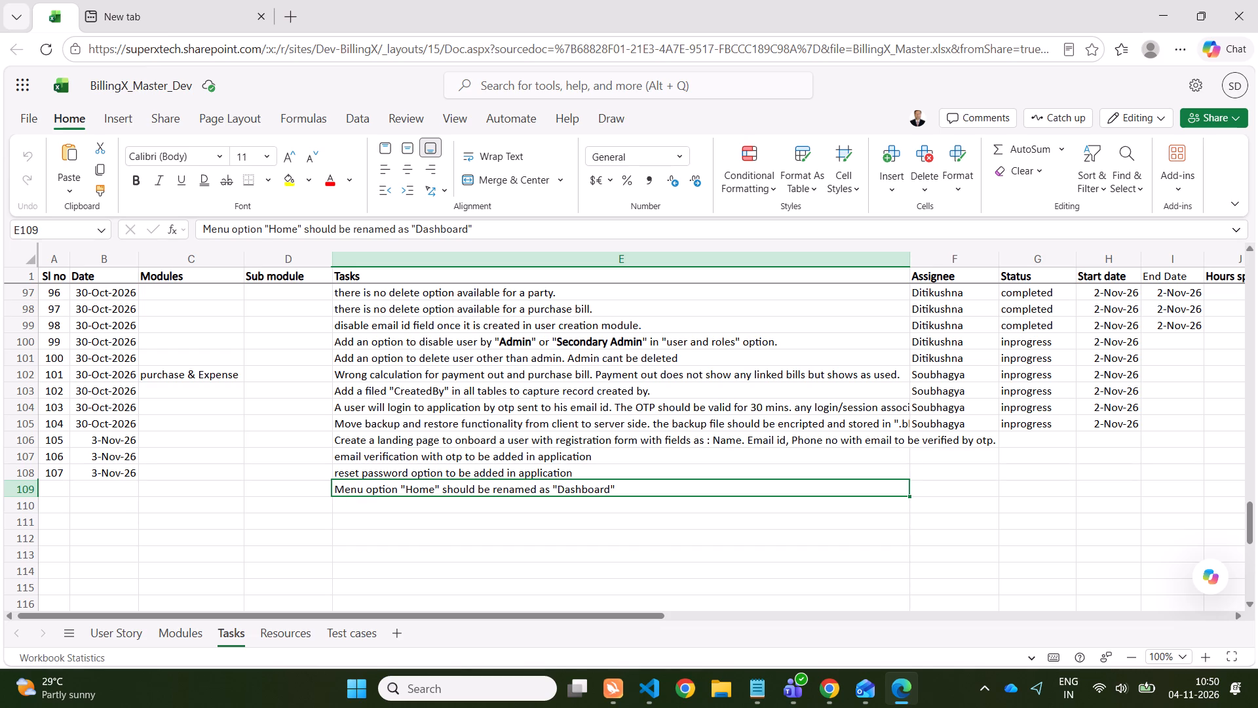
In the Edge workbook, open the empty Tasks cell E110 for editing and check the task list in Notepad.
double_click(430, 511)
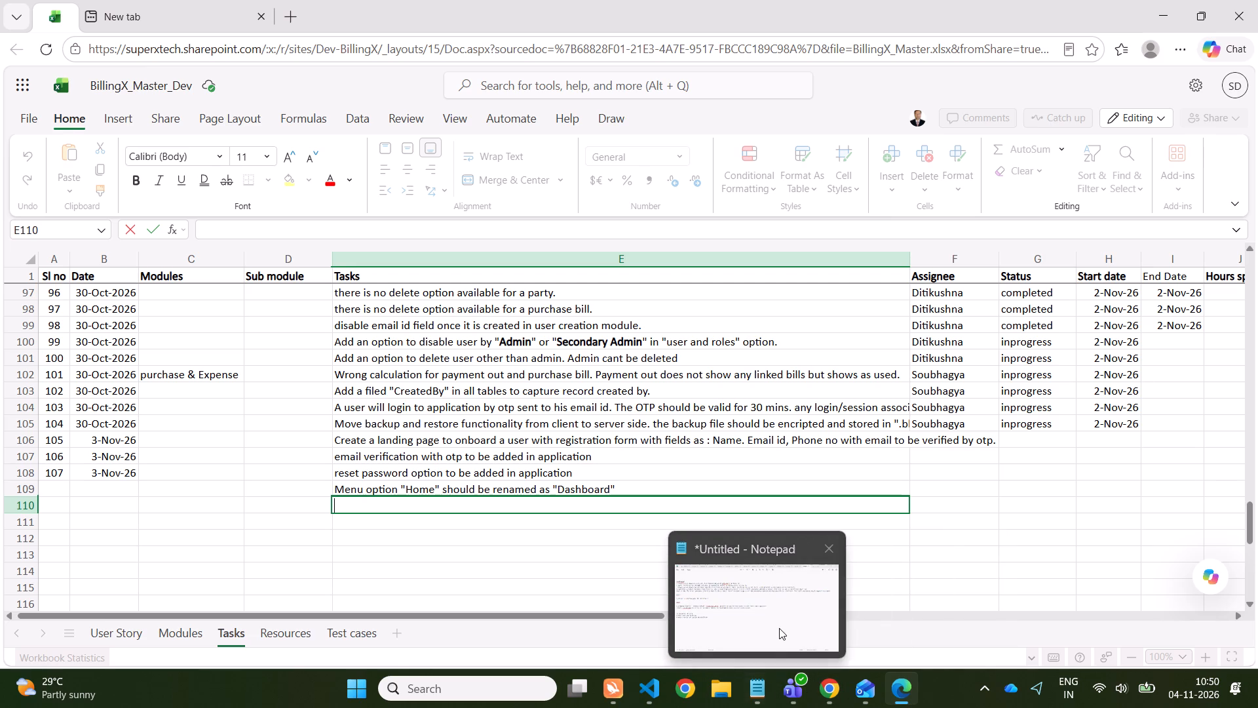
click(782, 619)
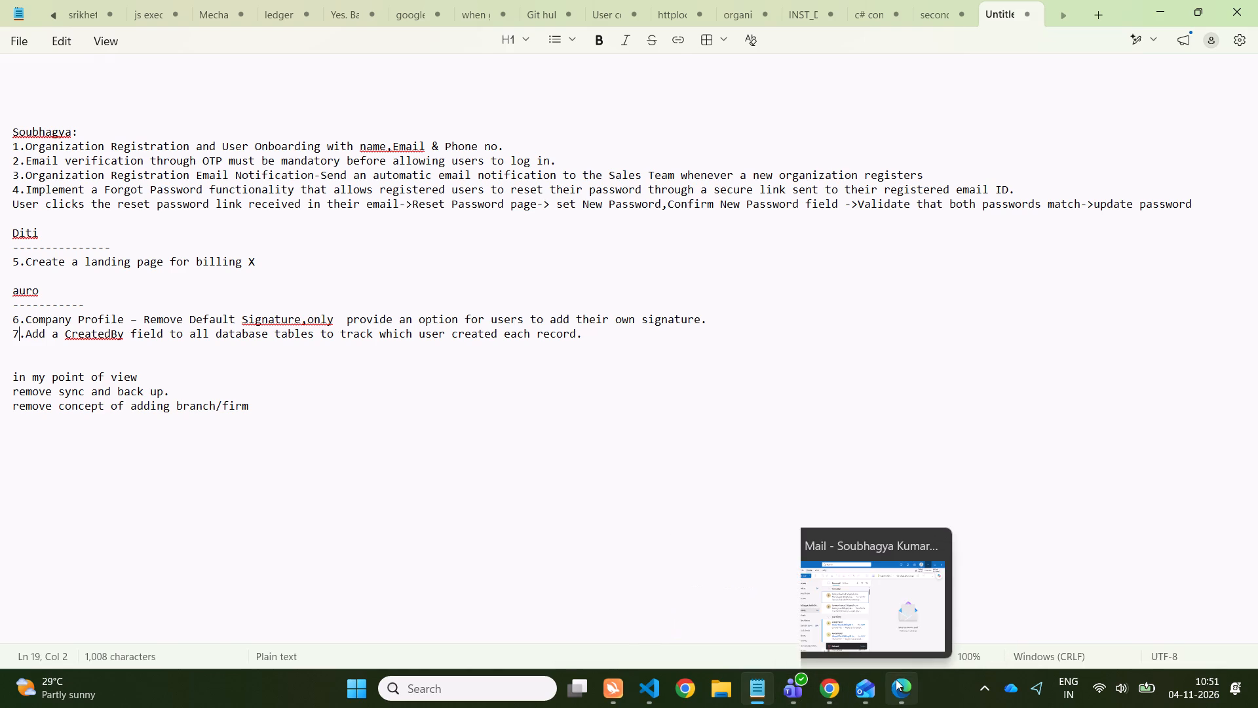
Switch to the BillingX_Master_Dev workbook in Edge and examine the latest entries of the Tasks sheet.
click(917, 619)
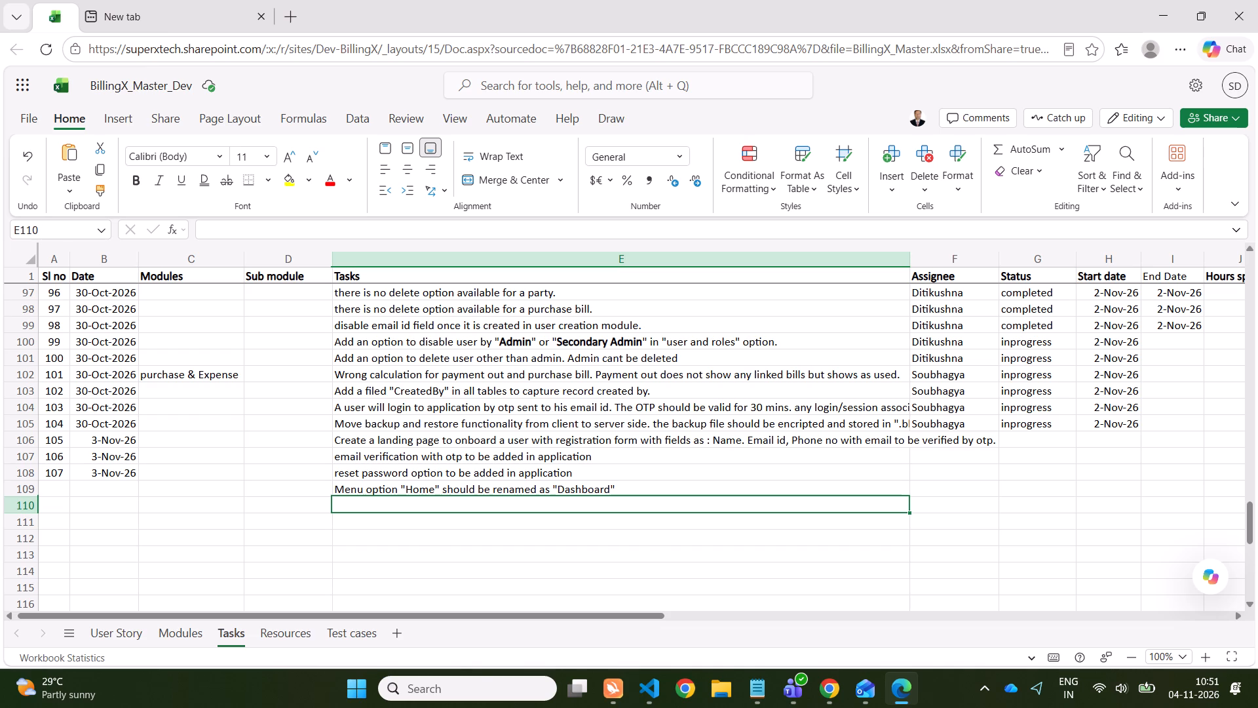
scroll(689, 416, up, 2)
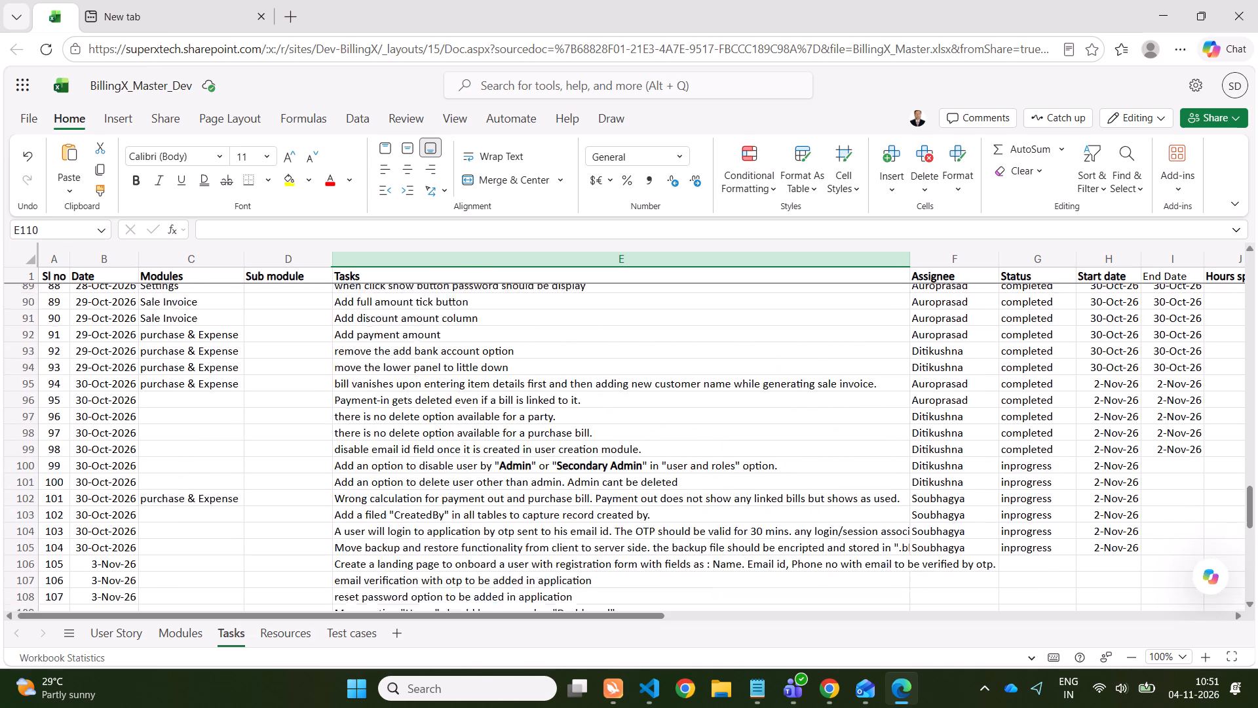
scroll(694, 408, down, 3)
scroll(693, 382, up, 4)
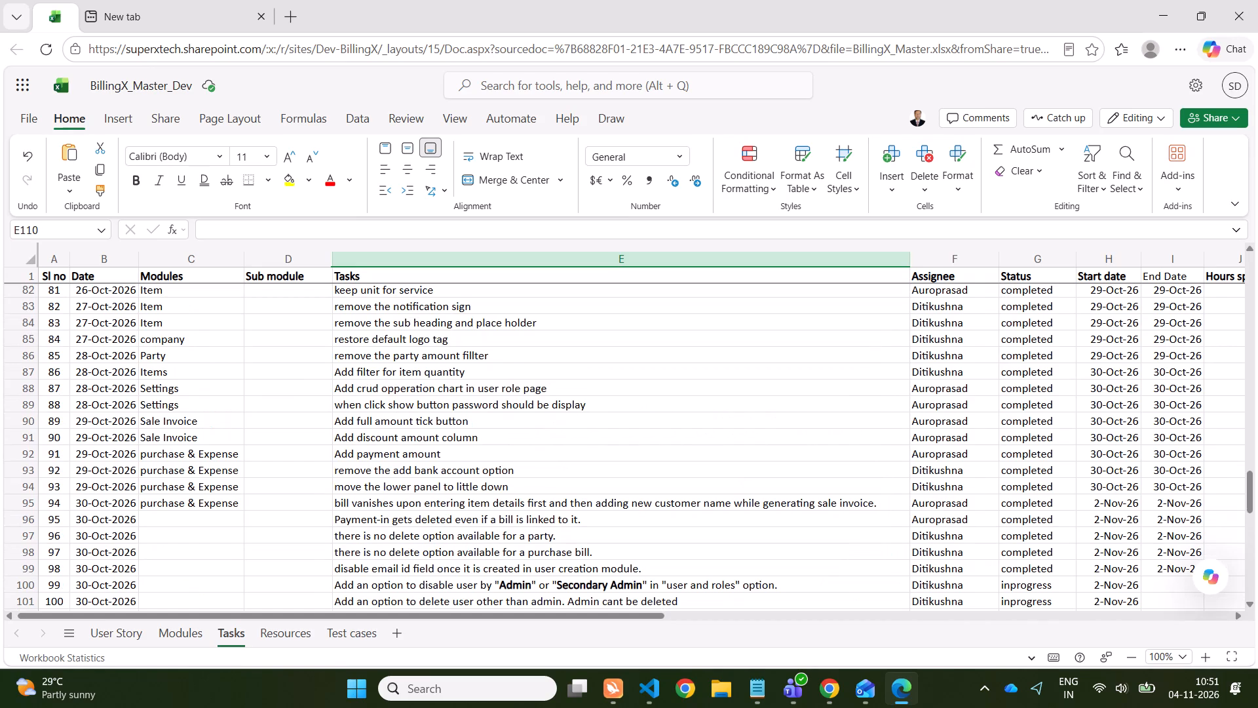
scroll(489, 495, down, 1)
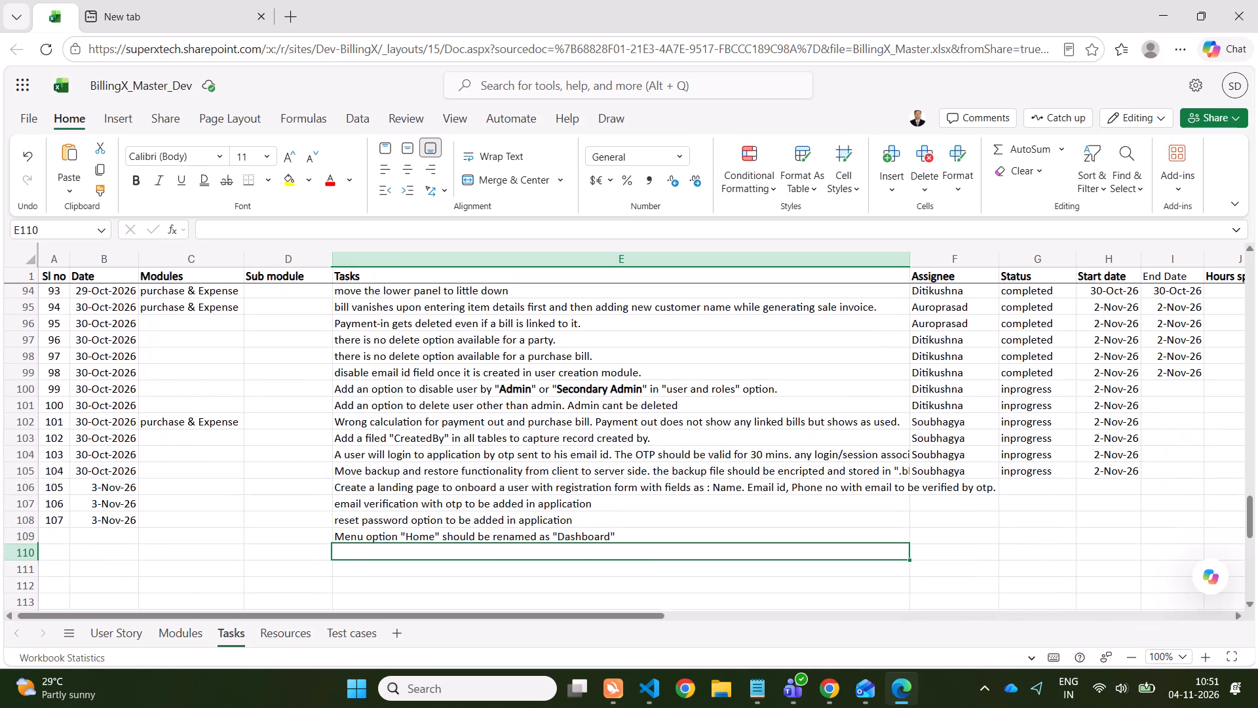
scroll(489, 495, down, 1)
scroll(489, 495, up, 2)
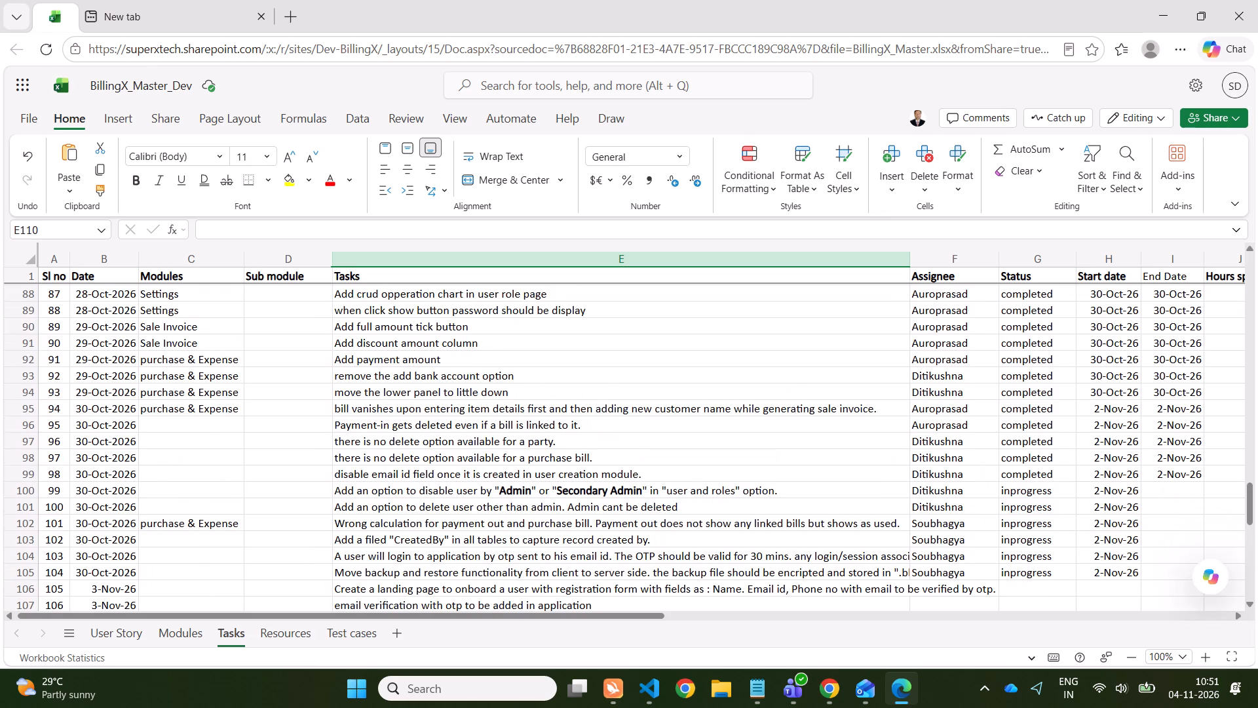
scroll(489, 495, down, 3)
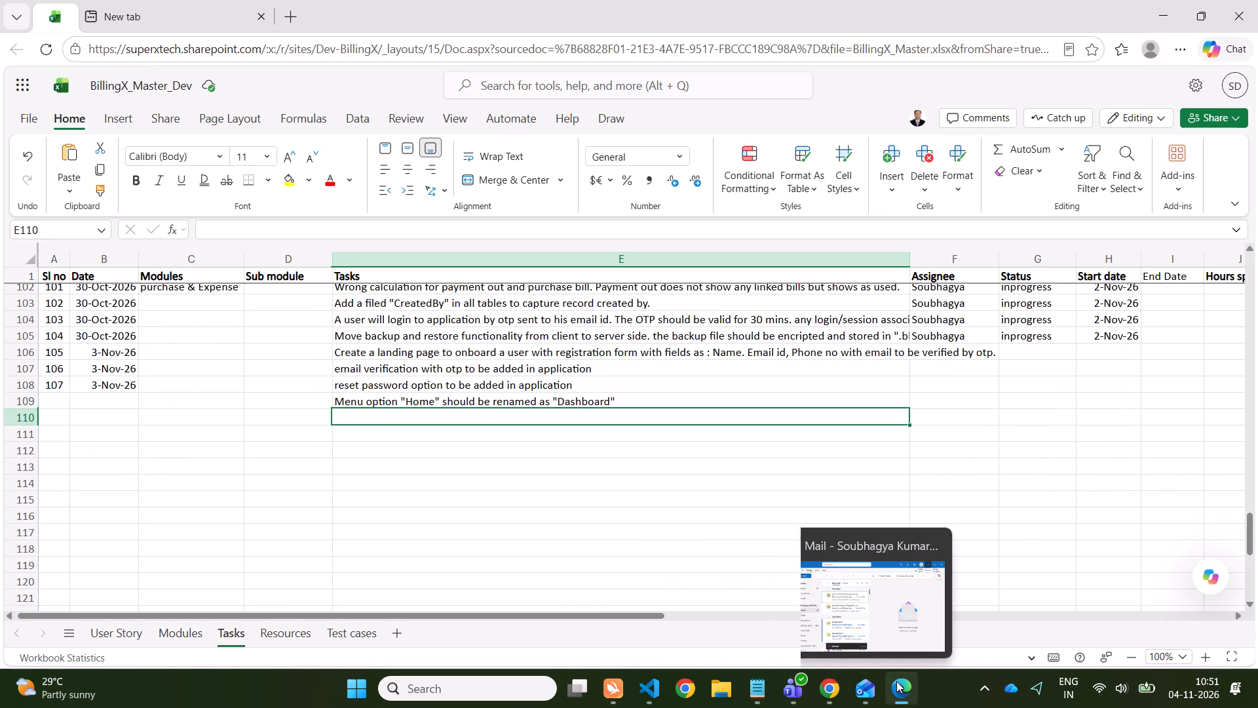
click(894, 622)
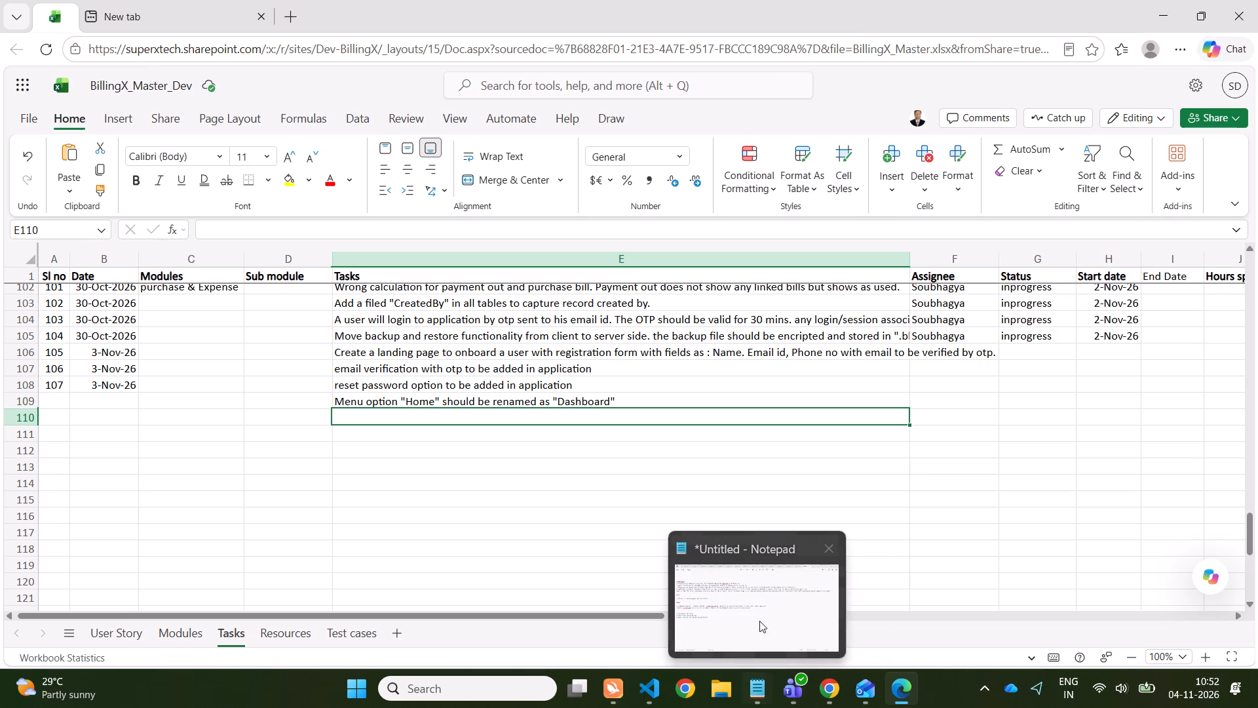
Copy the Company Profile signature task from Notepad, without its number and final period, into cell E110 of the Tasks sheet in Edge.
click(759, 619)
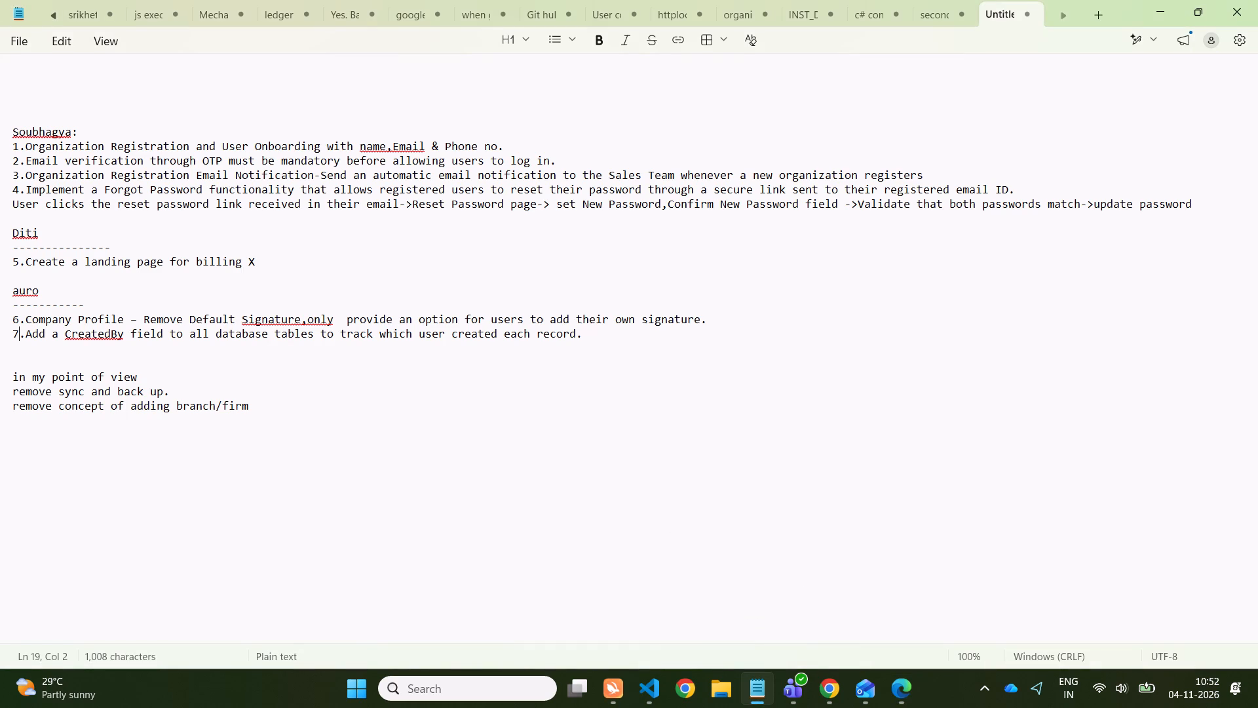
drag(717, 319, 26, 323)
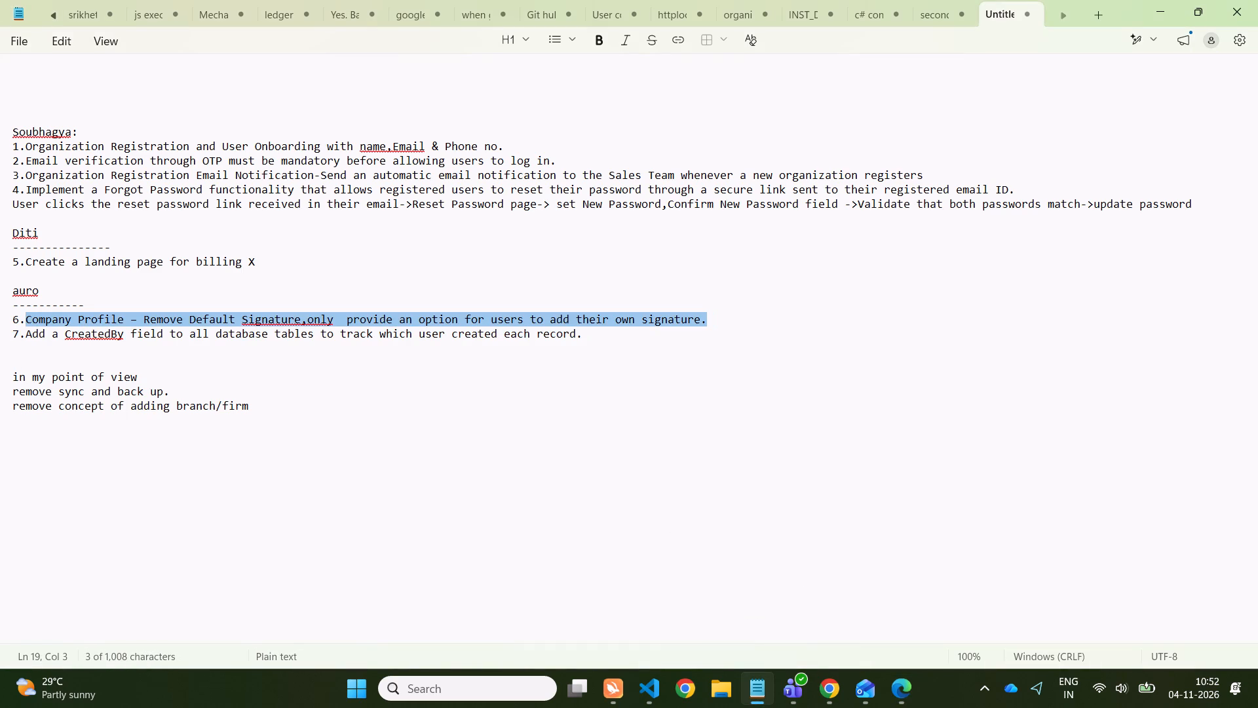
drag(26, 323, 27, 322)
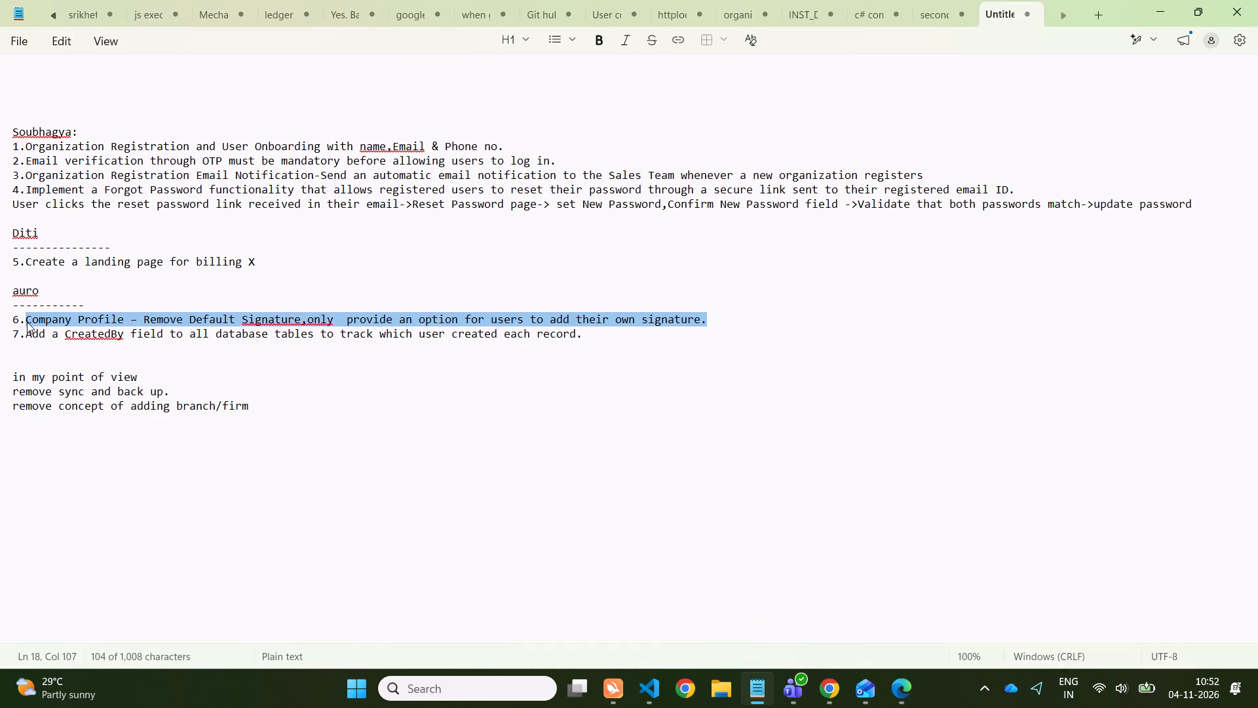
key(ctrl+c)
click(575, 528)
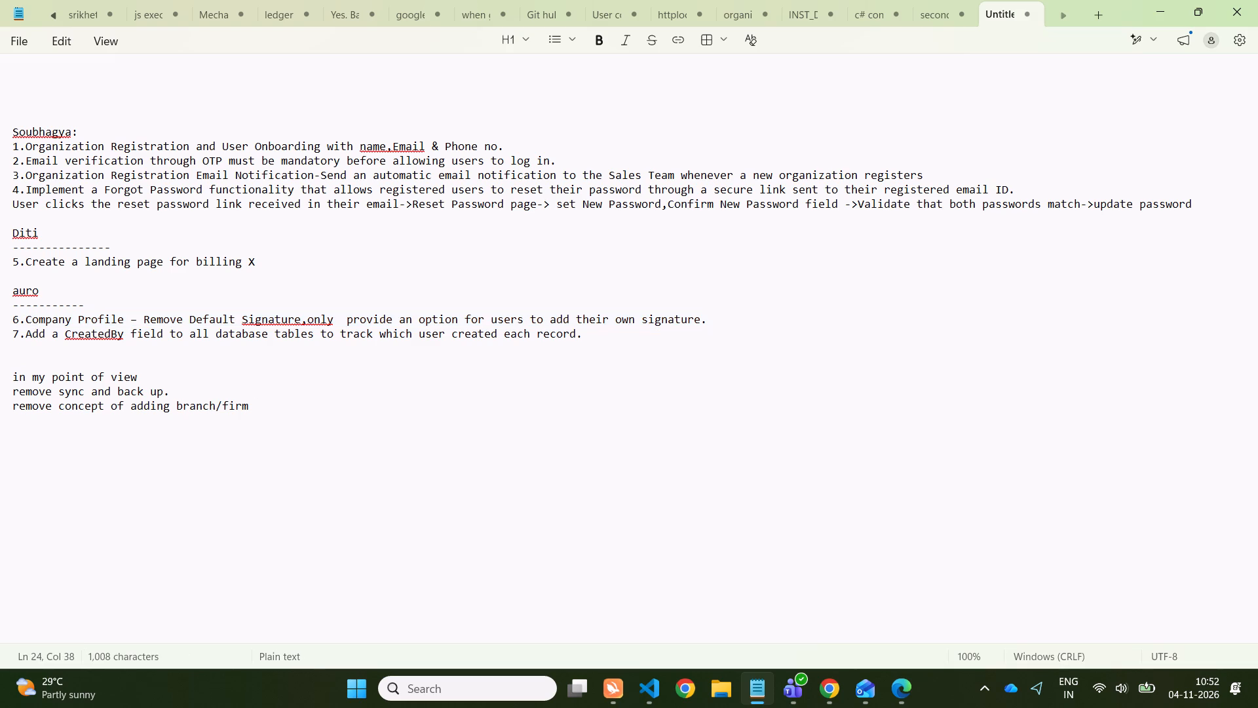
drag(704, 318, 511, 323)
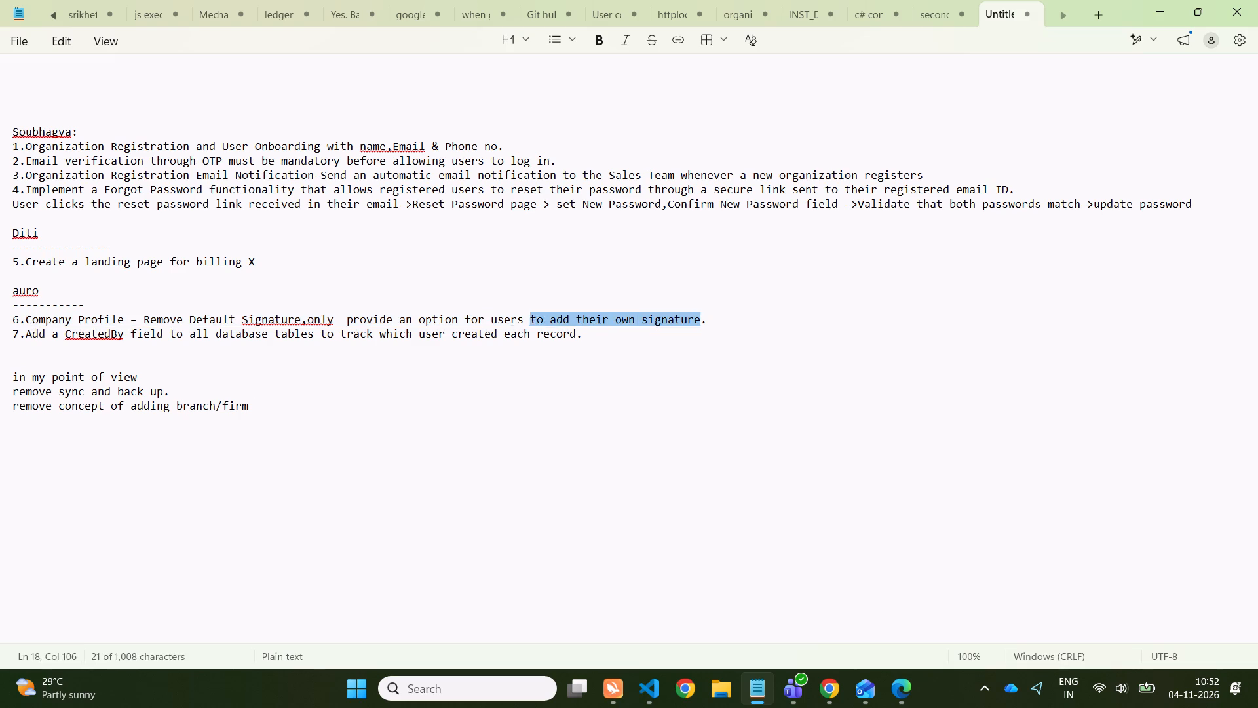
drag(511, 323, 18, 318)
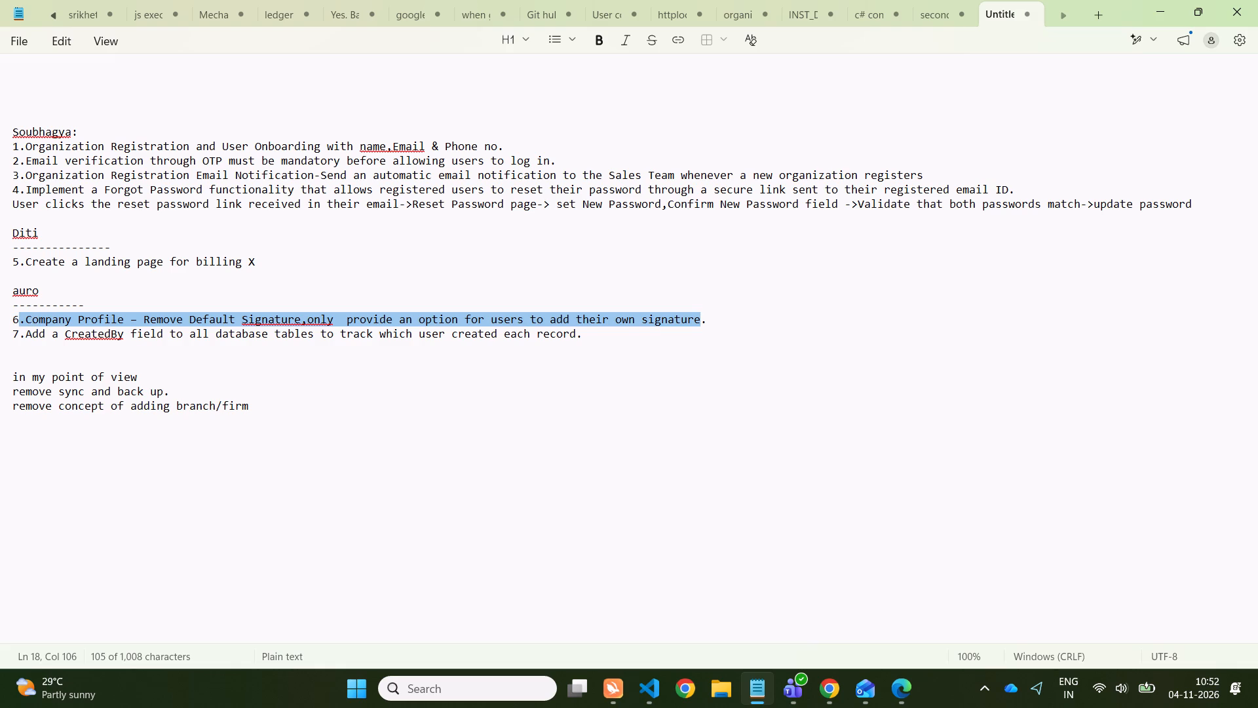
drag(18, 318, 28, 318)
key(ctrl+c)
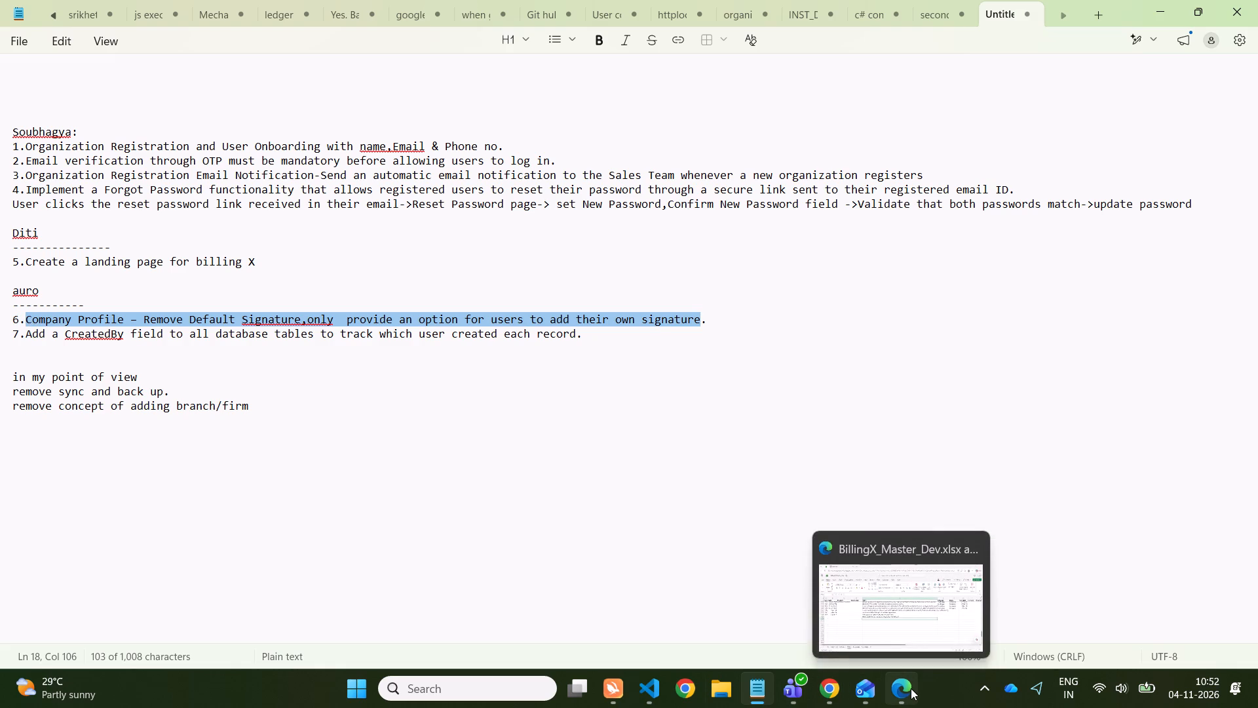
click(893, 604)
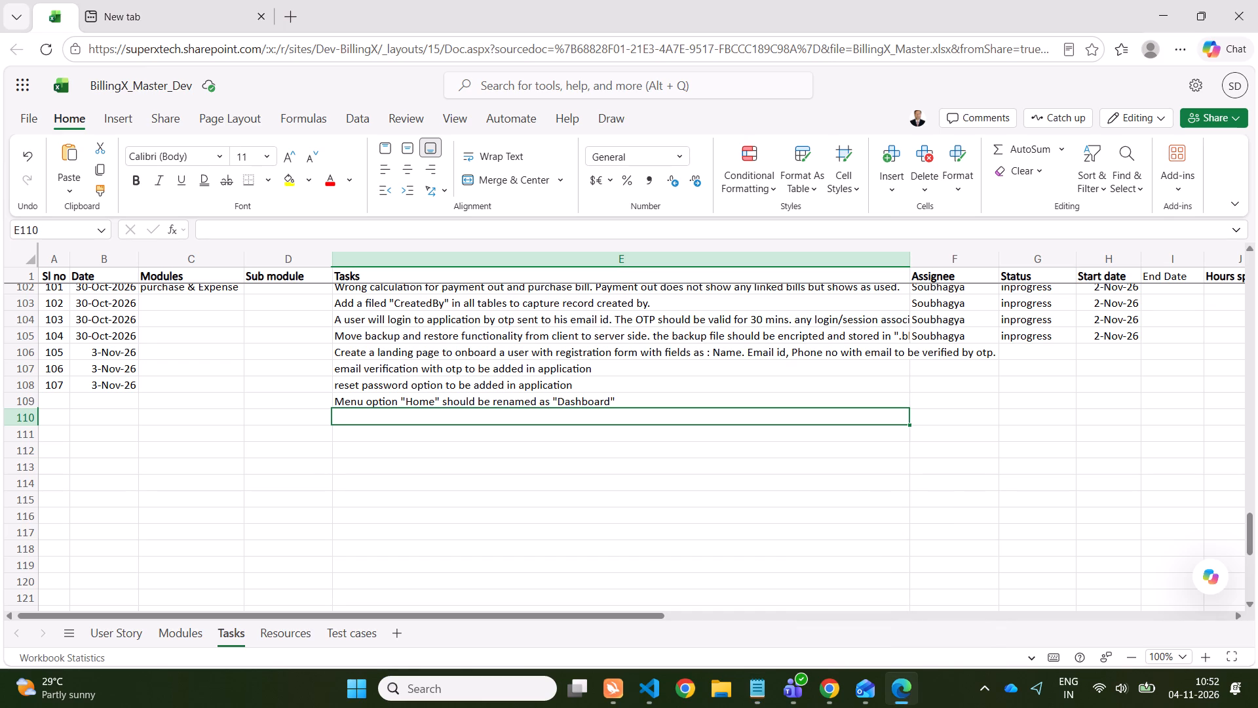
double_click(371, 413)
key(ctrl+v)
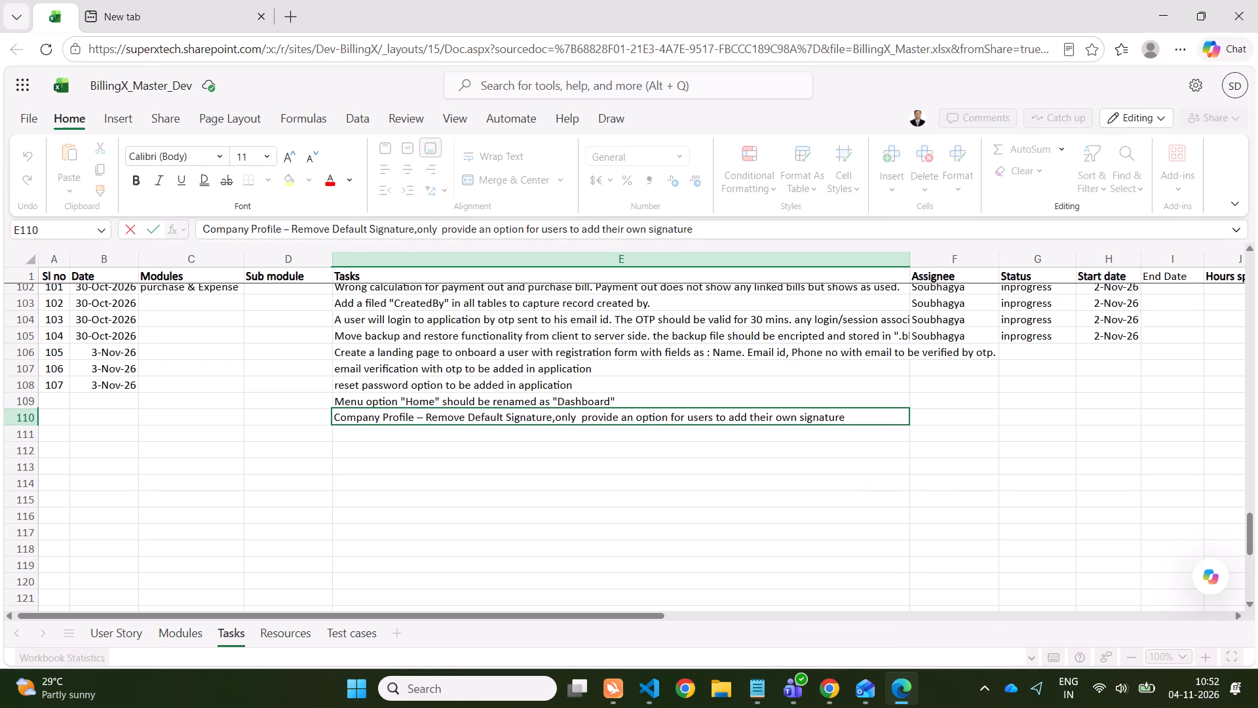
double_click(389, 436)
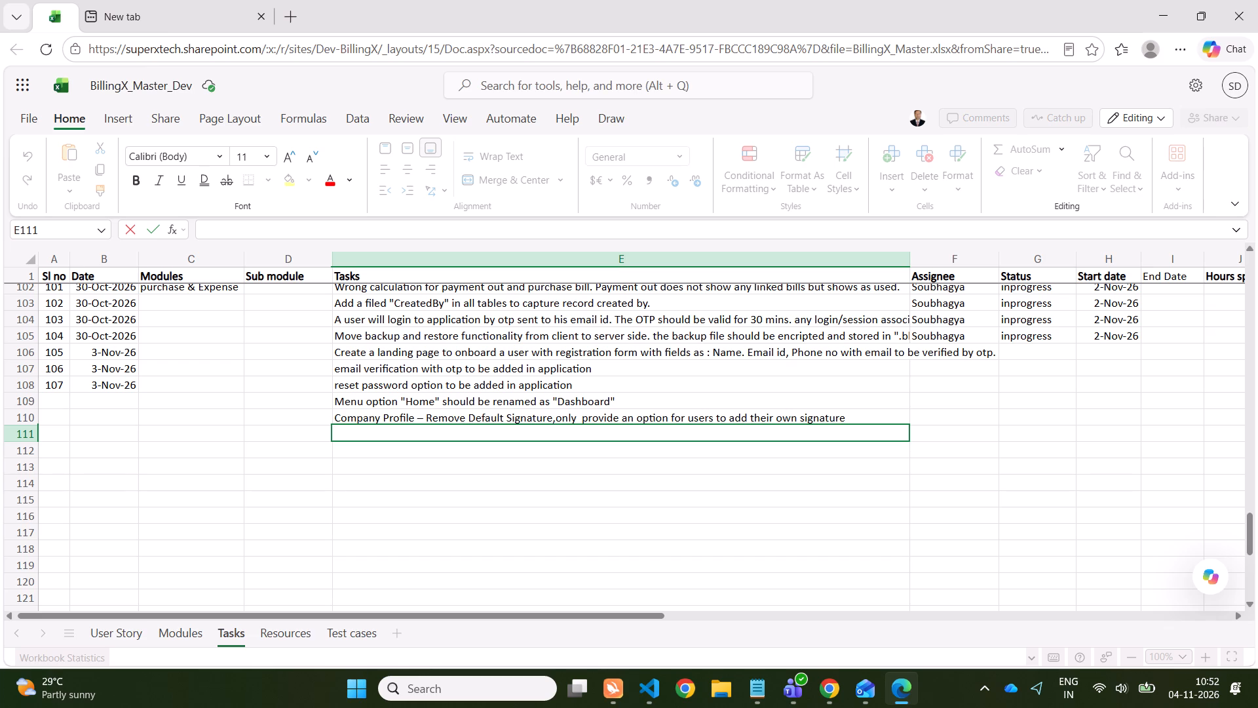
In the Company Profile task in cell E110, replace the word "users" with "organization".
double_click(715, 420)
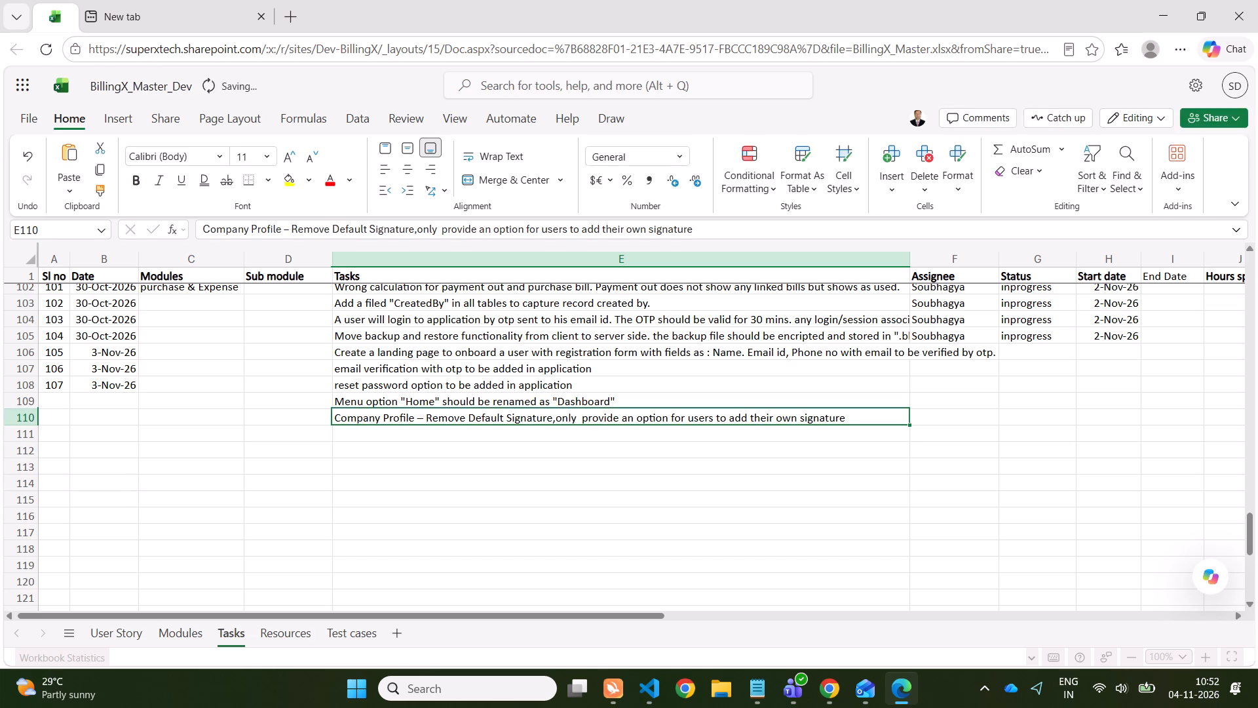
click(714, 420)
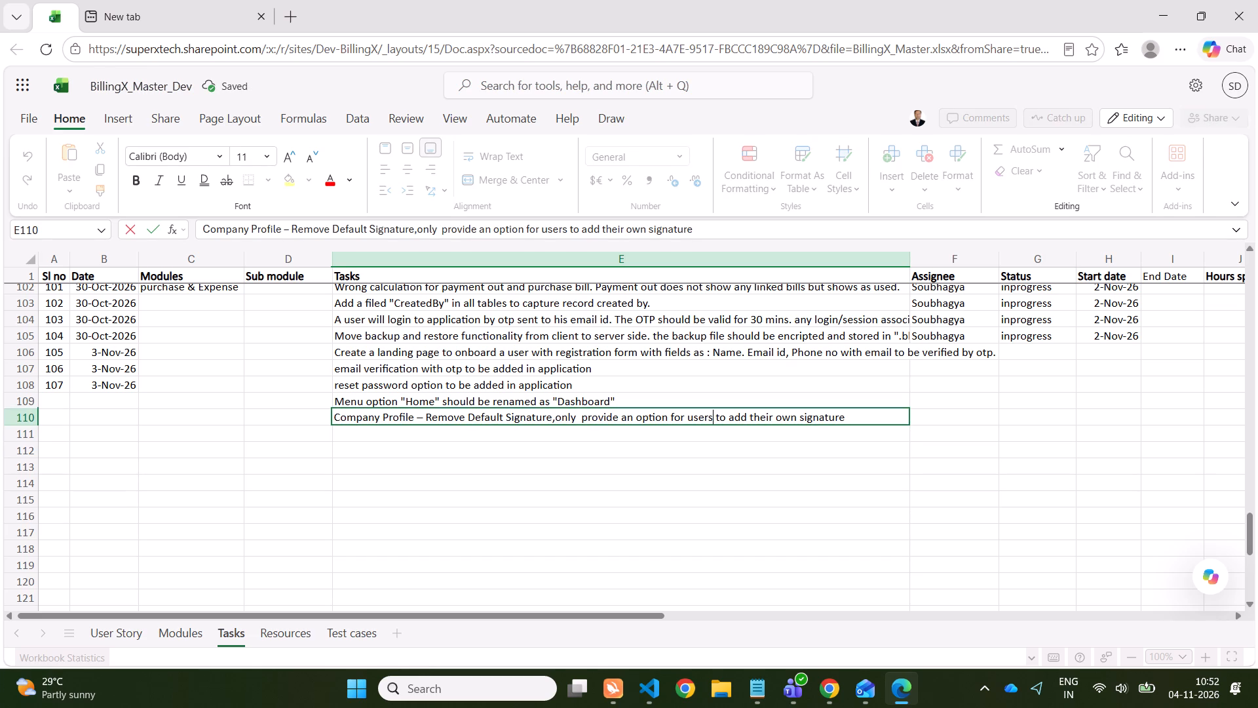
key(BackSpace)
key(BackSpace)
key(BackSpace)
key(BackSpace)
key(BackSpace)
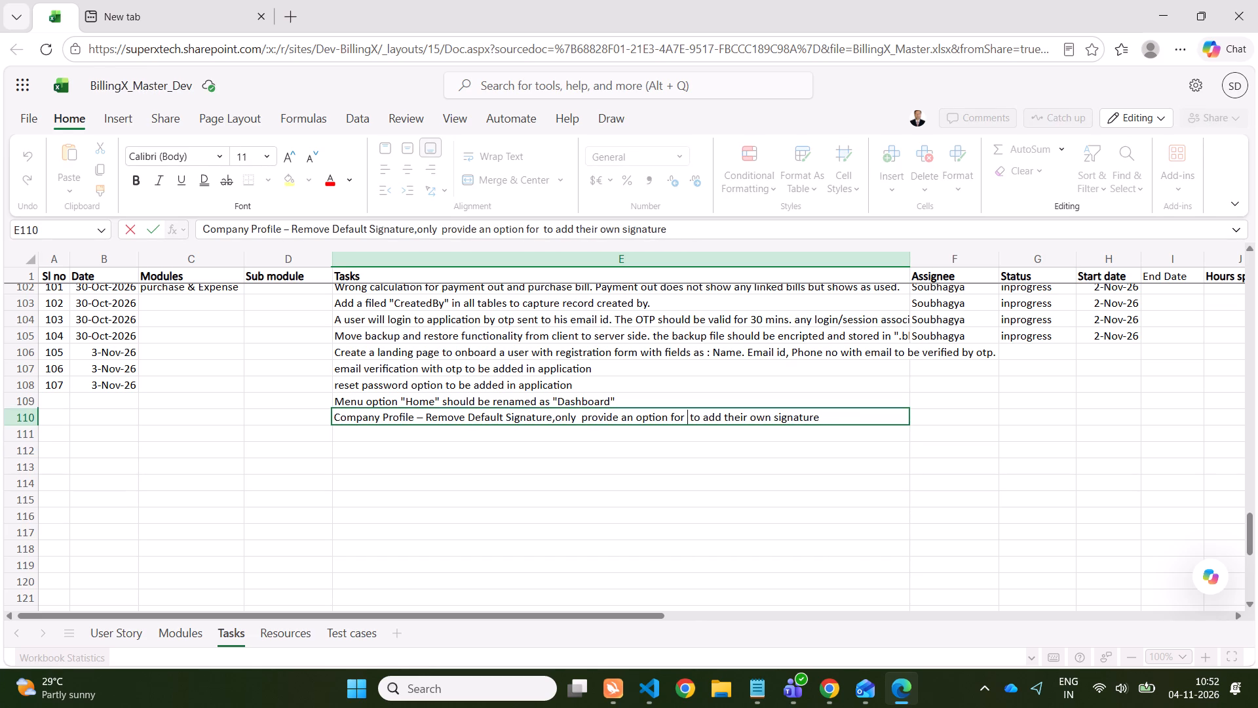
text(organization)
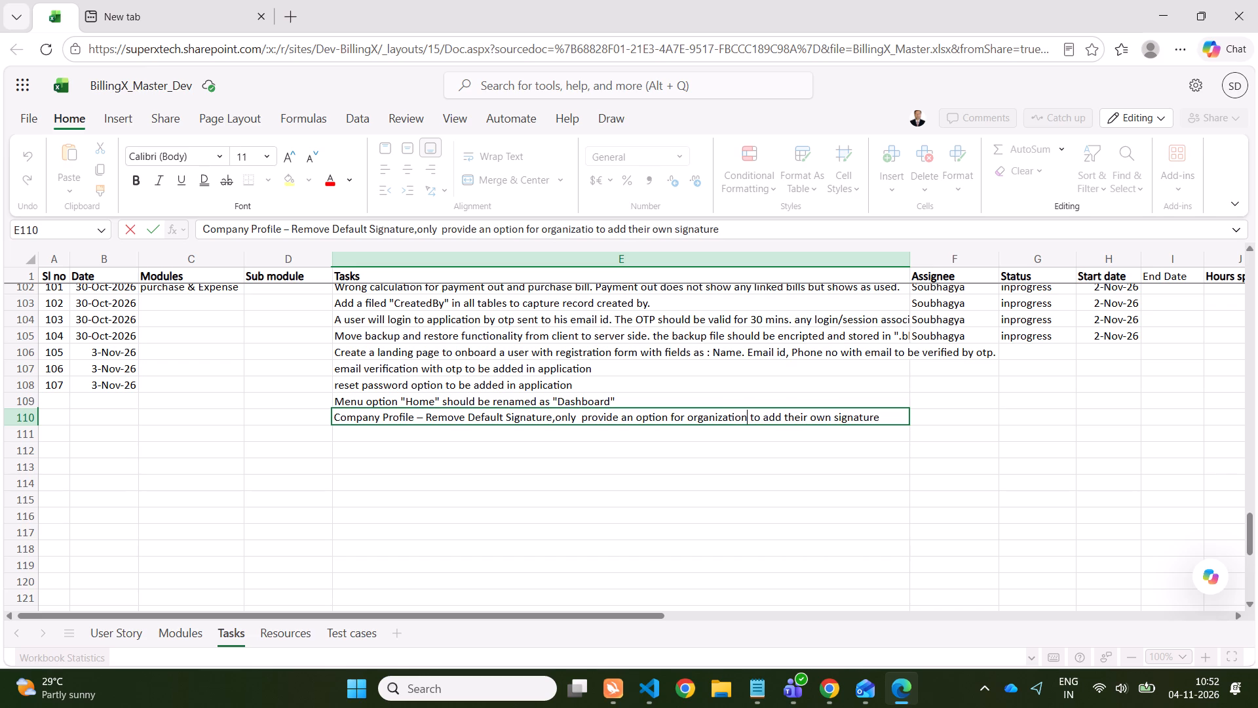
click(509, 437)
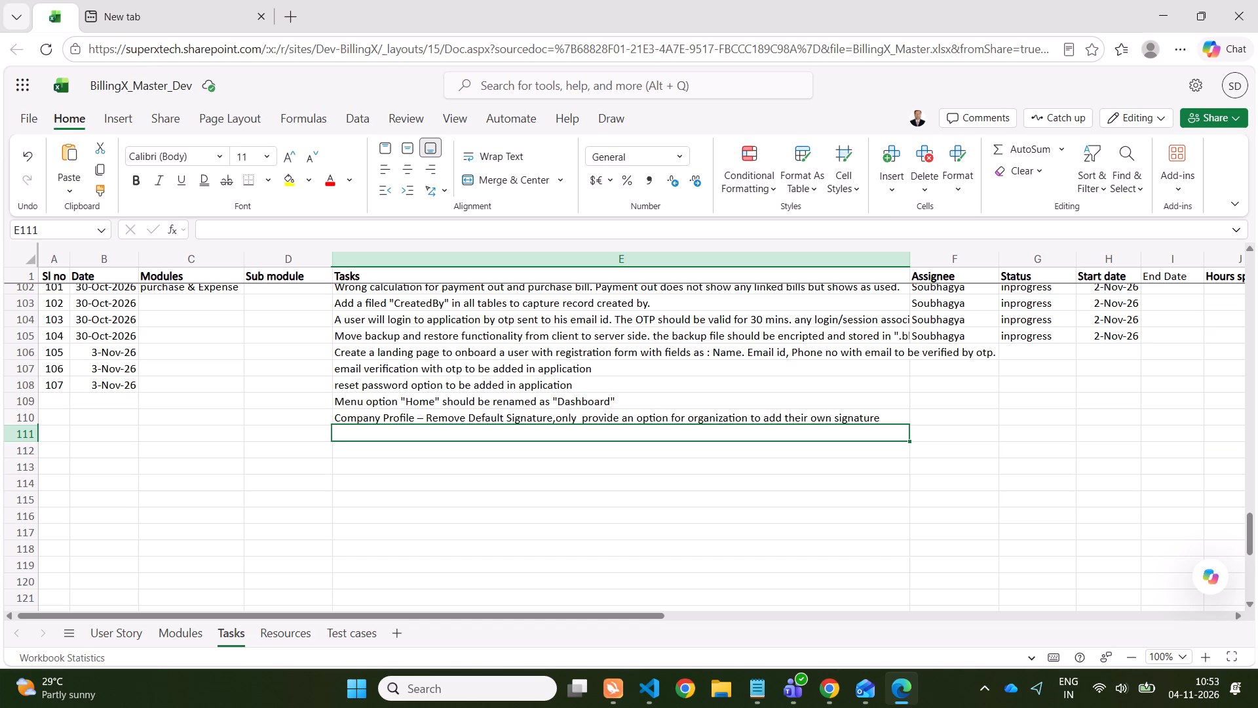
In the Company Profile task in cell E110, change the party adding its own signature to "company".
double_click(736, 416)
click(747, 420)
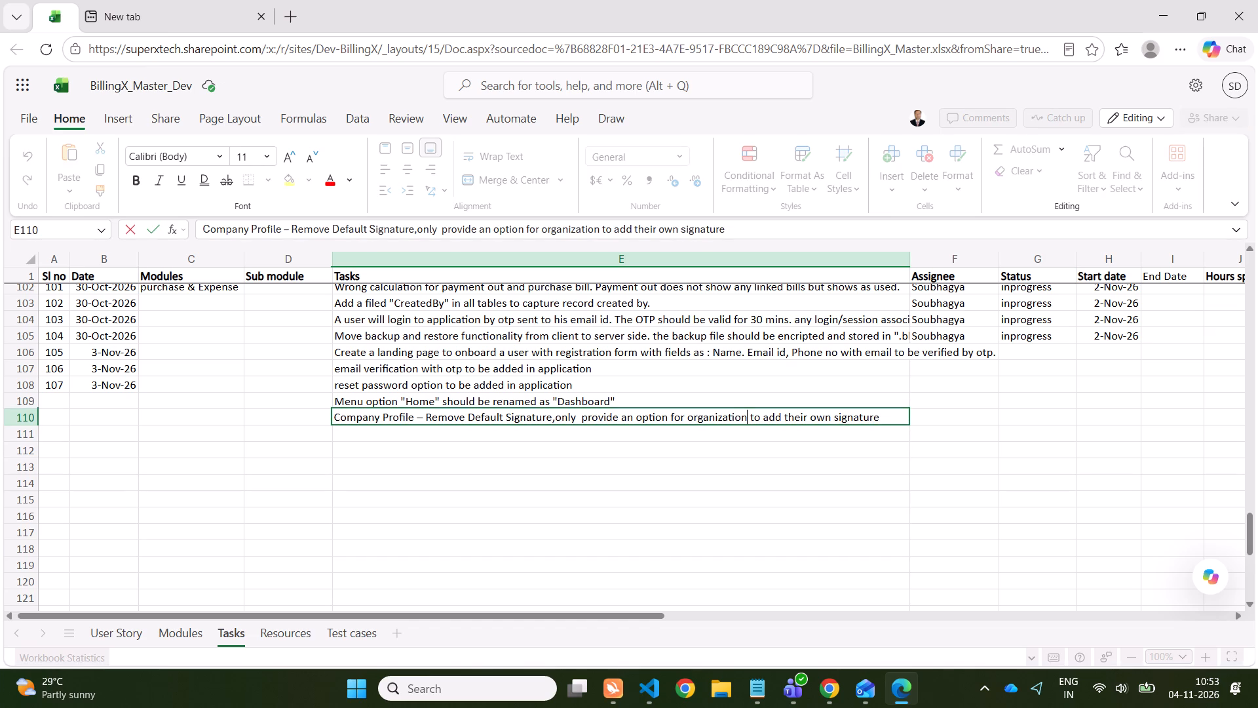
key(BackSpace)
key(BackSpace)
key(BackSpace)
key(BackSpace)
key(BackSpace)
key(BackSpace)
key(BackSpace)
key(BackSpace)
key(BackSpace)
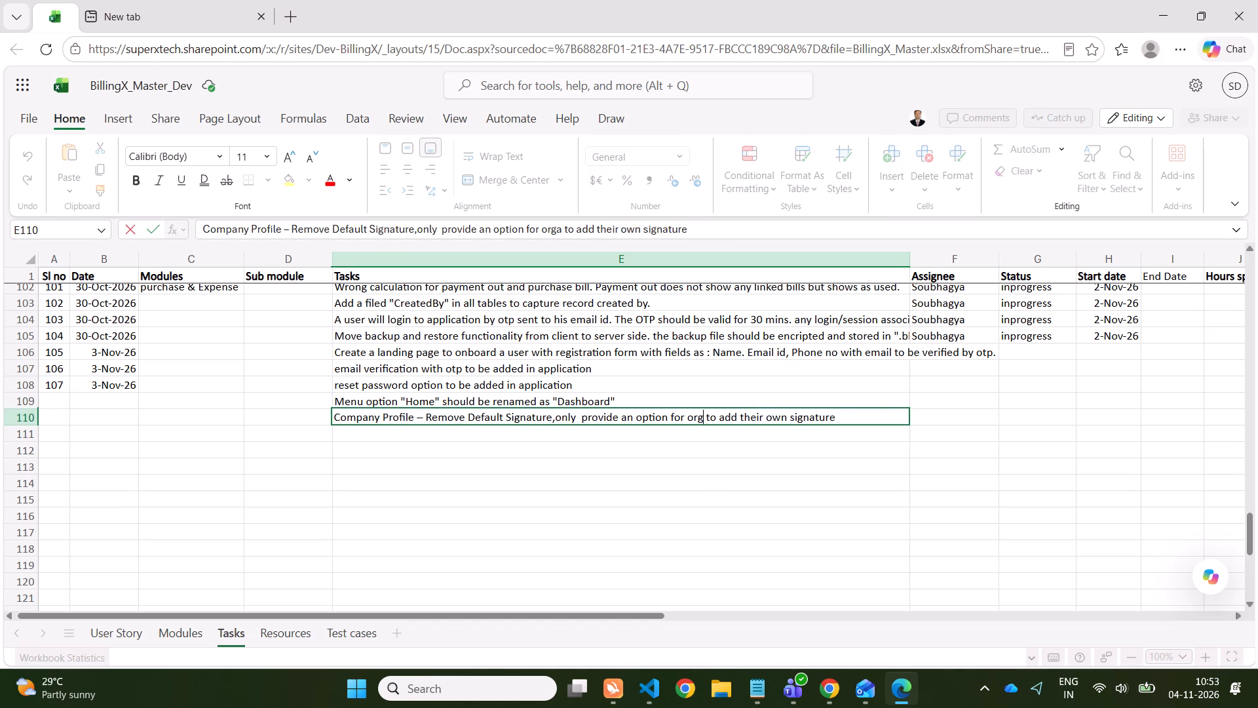
key(BackSpace)
key(BackSpace)
key(BackSpace)
text(company)
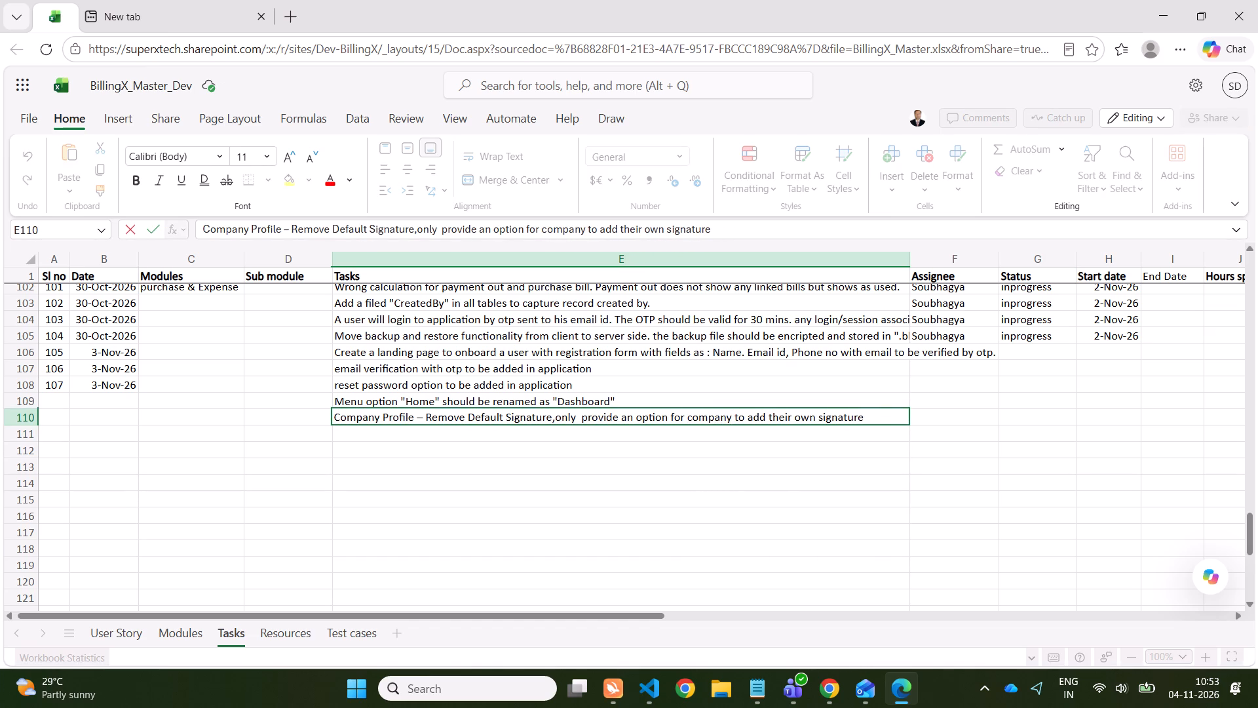
double_click(666, 439)
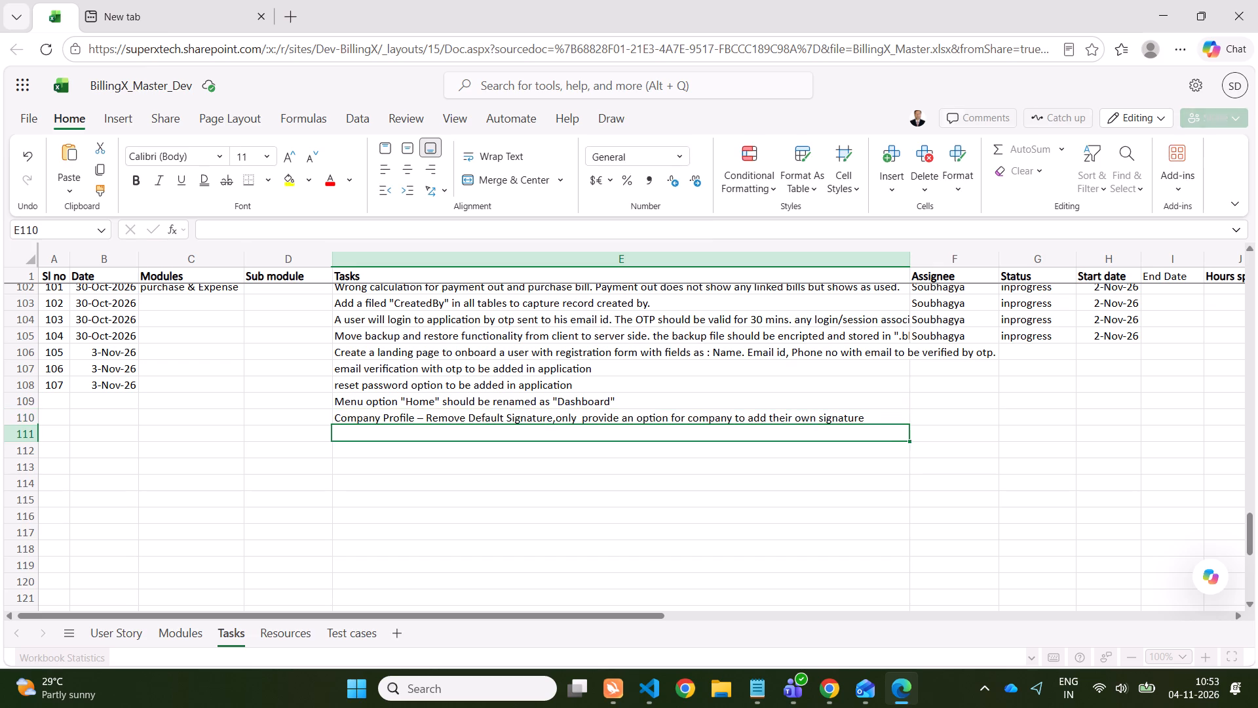
Look through the Tasks sheet from the early entries to the newest ones and select the "Home" renaming task in E109.
scroll(666, 439, up, 1)
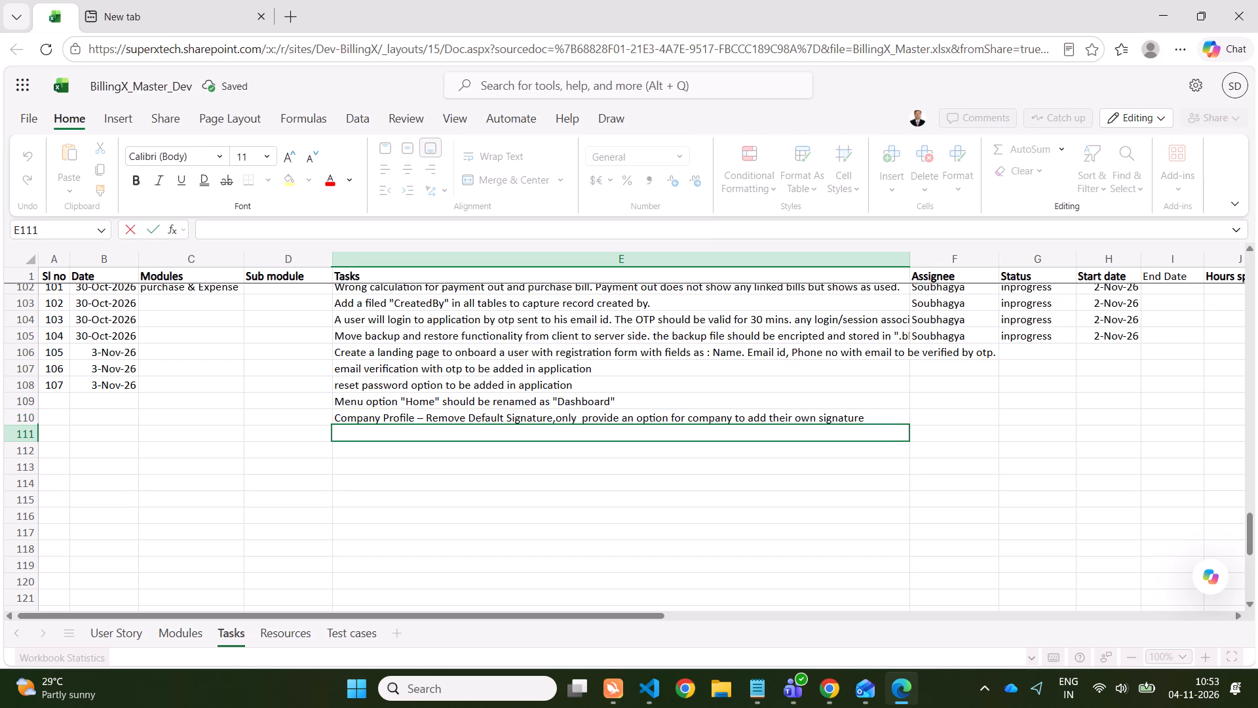
scroll(669, 390, up, 2)
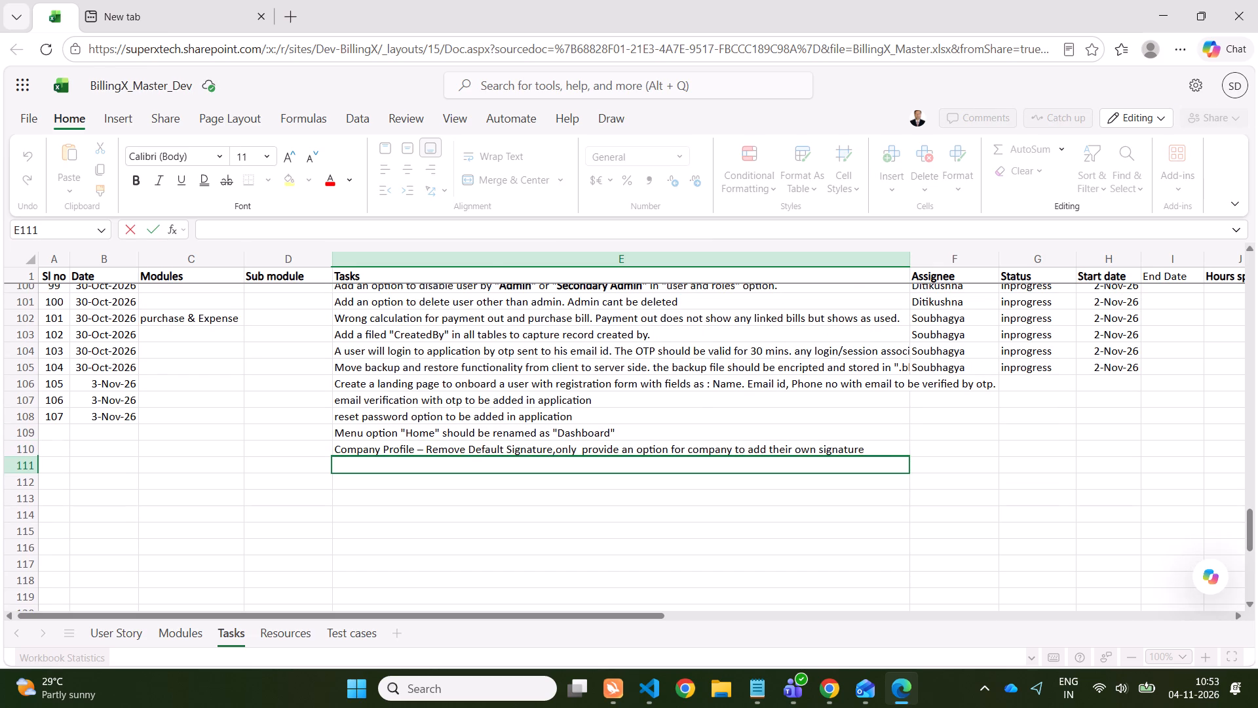
scroll(669, 390, up, 1)
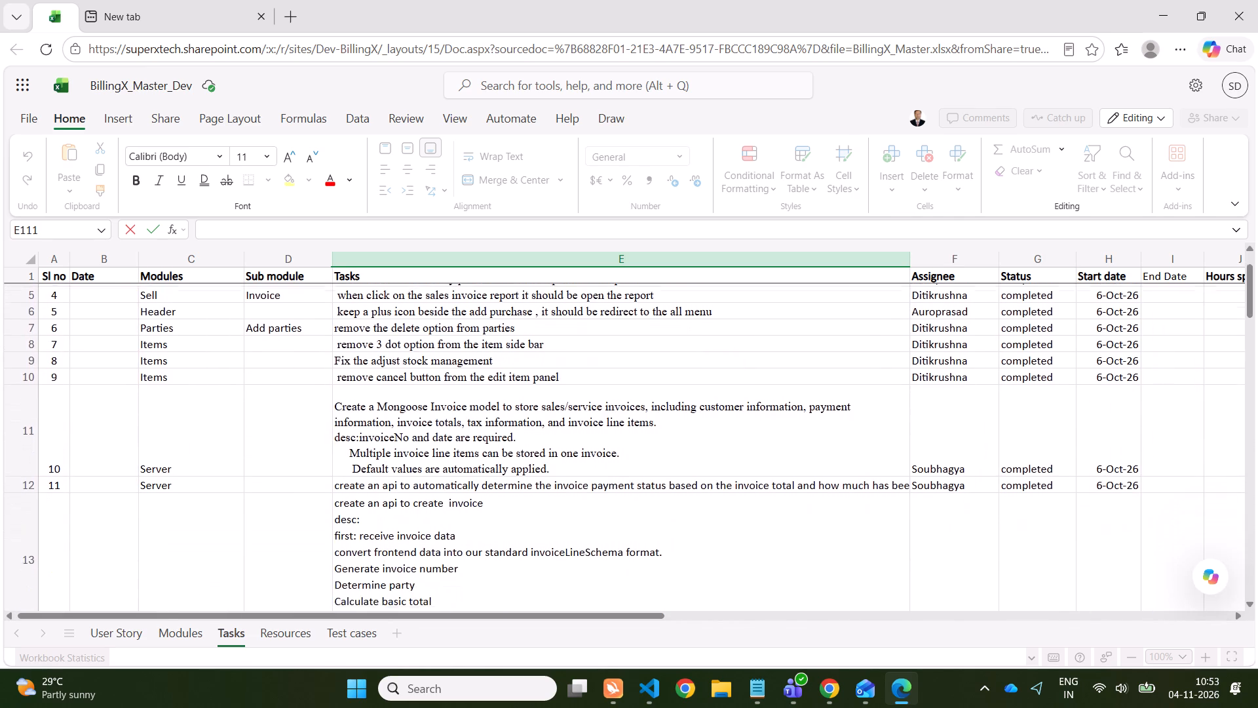
scroll(669, 390, down, 8)
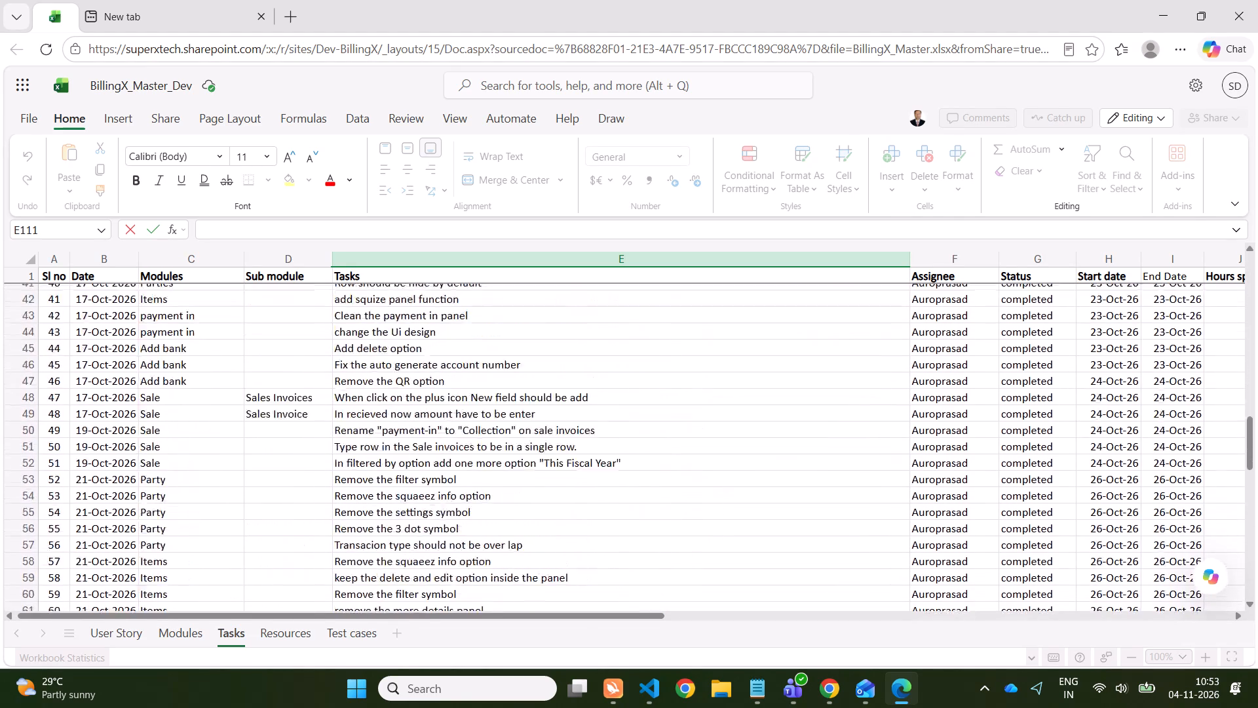
scroll(669, 390, down, 10)
scroll(669, 390, up, 3)
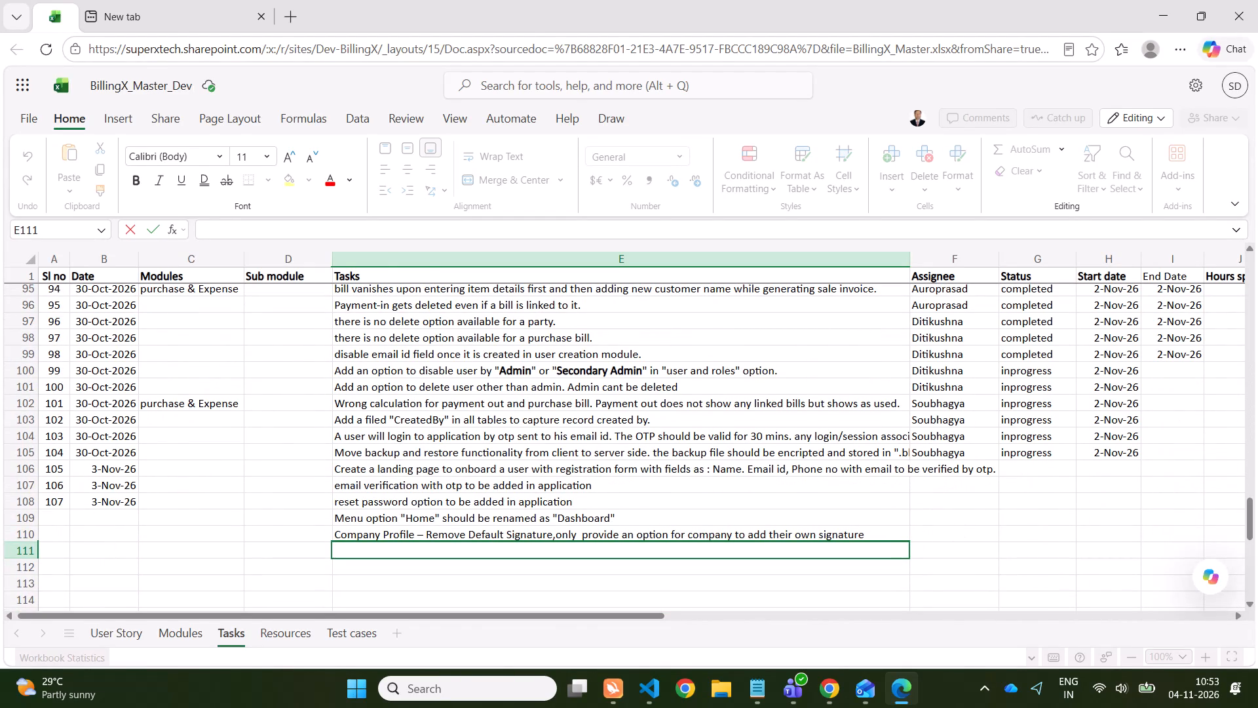
scroll(669, 390, down, 2)
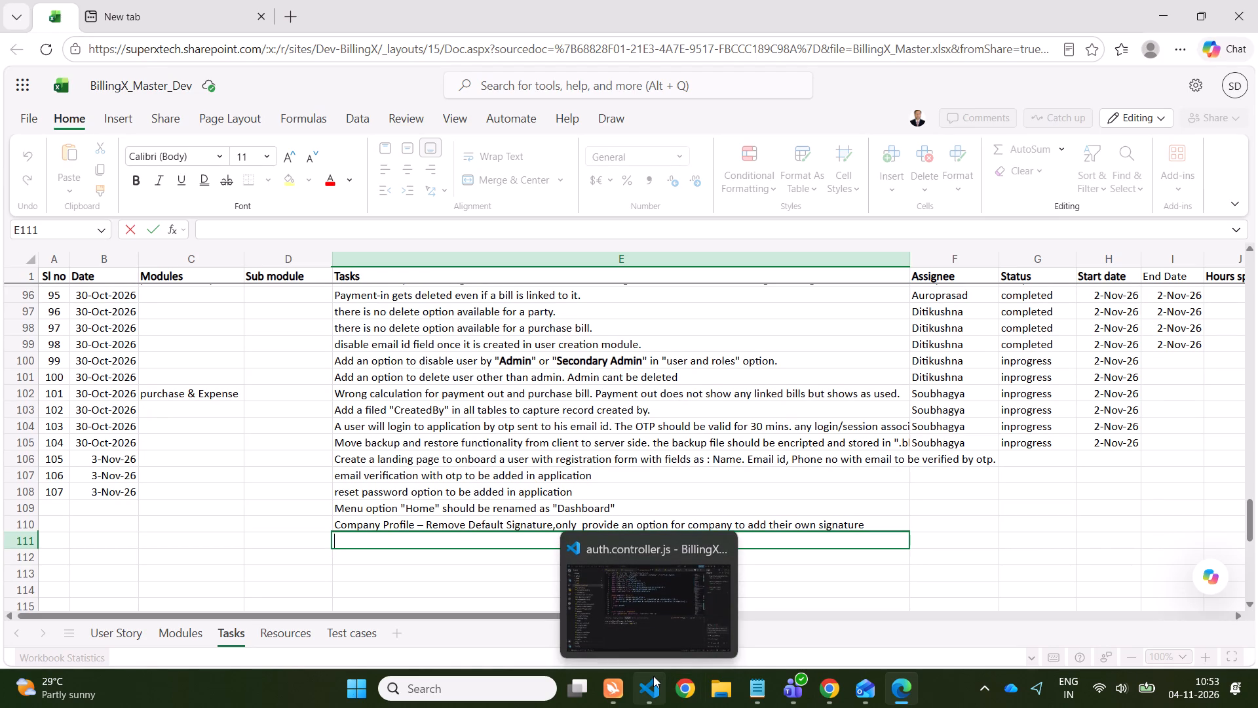
click(632, 507)
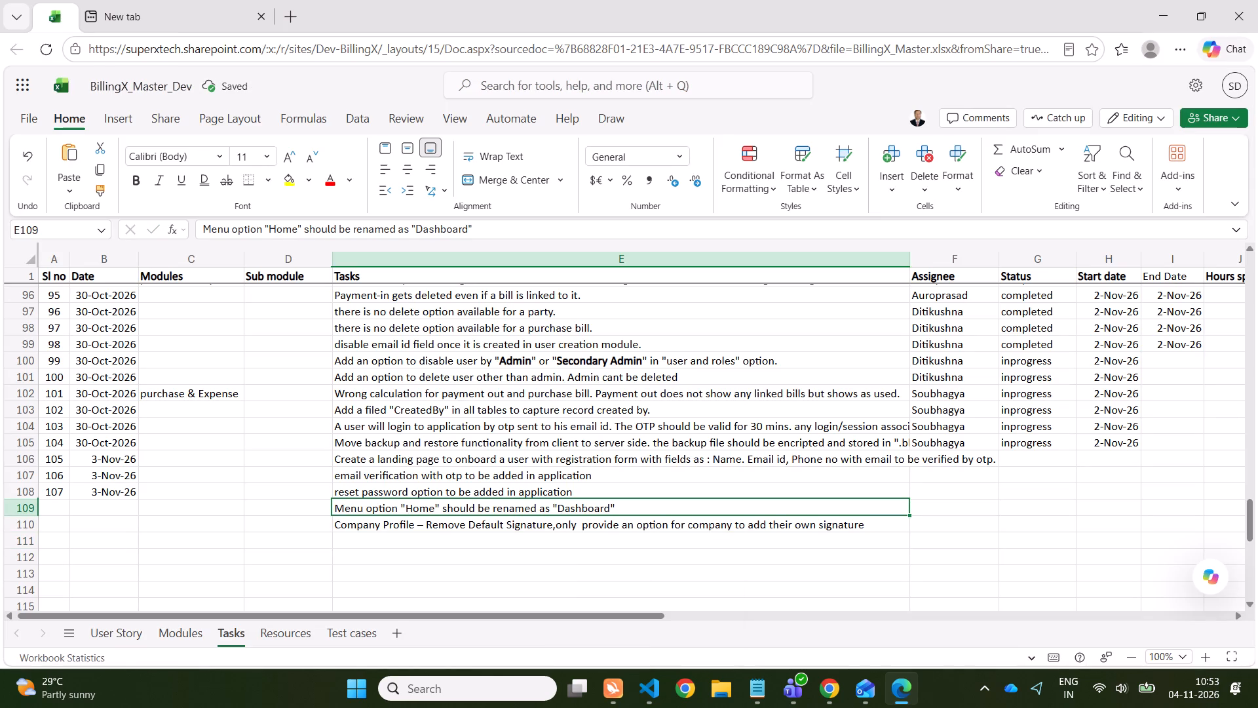
Add the organization registration task from Notepad to cell E111, worded "Organization Registration and User Onboarding with name,Email ,Phone no&password".
double_click(572, 458)
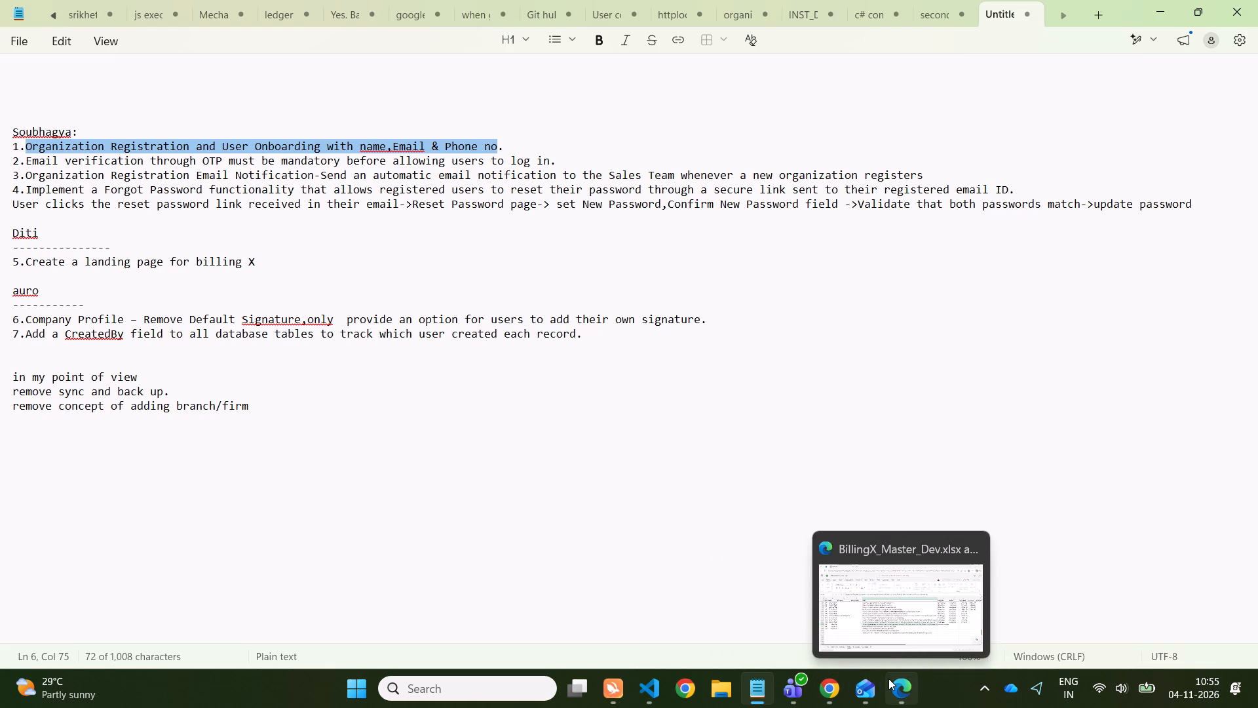
click(896, 608)
scroll(573, 457, down, 1)
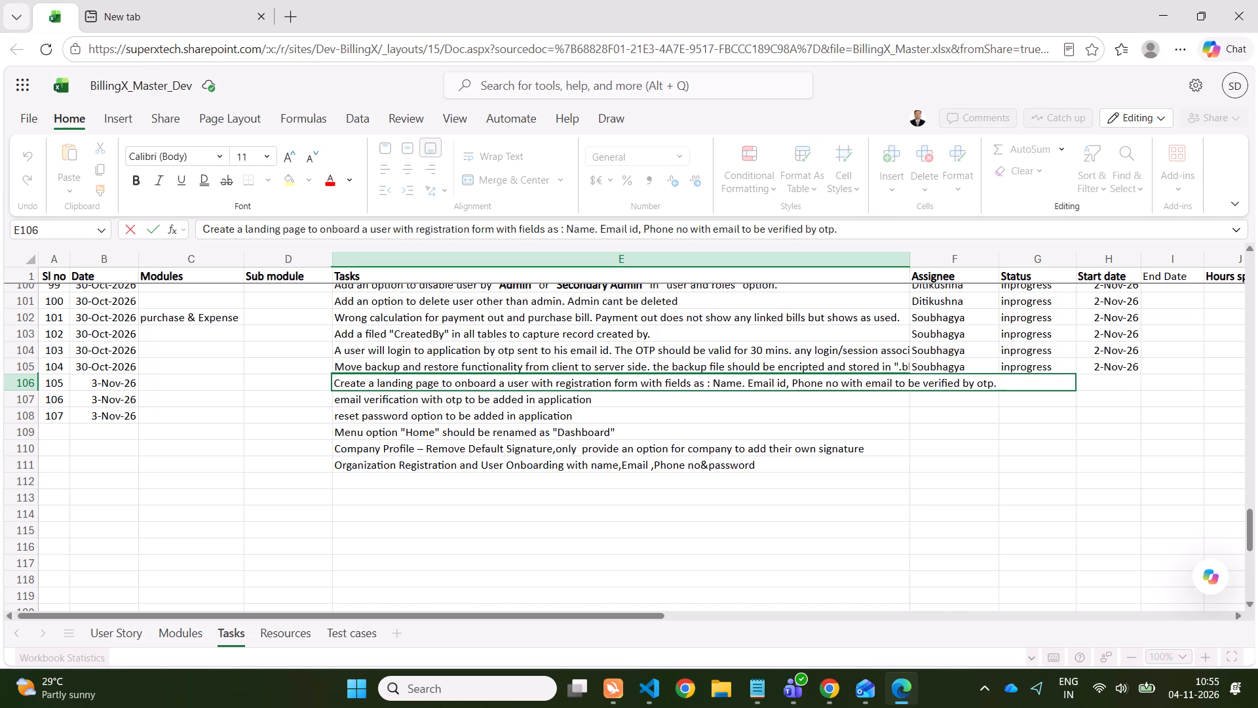
key(BackSpace)
key(BackSpace)
key(BackSpace)
key(BackSpace)
key(BackSpace)
key(BackSpace)
key(BackSpace)
key(BackSpace)
key(BackSpace)
key(BackSpace)
key(BackSpace)
key(BackSpace)
key(BackSpace)
key(BackSpace)
key(BackSpace)
key(BackSpace)
key(BackSpace)
key(BackSpace)
key(BackSpace)
key(BackSpace)
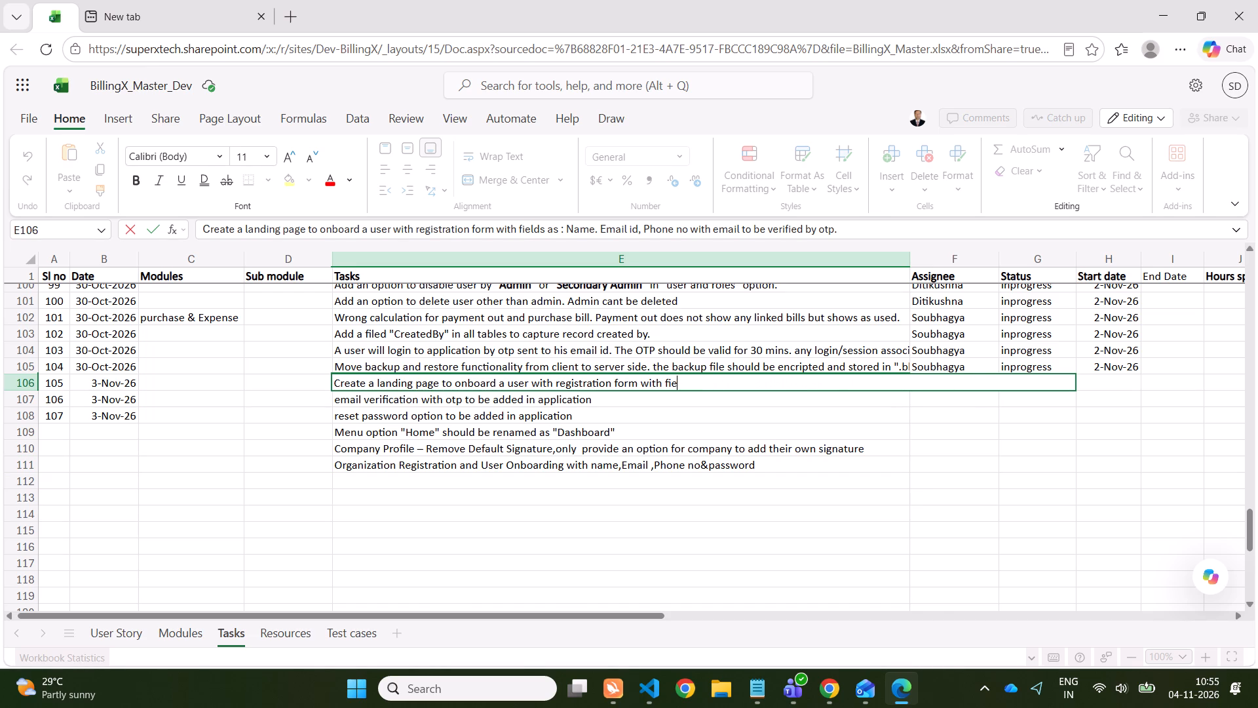
key(BackSpace)
key(BackSpace)
key(BackSpace)
key(BackSpace)
key(BackSpace)
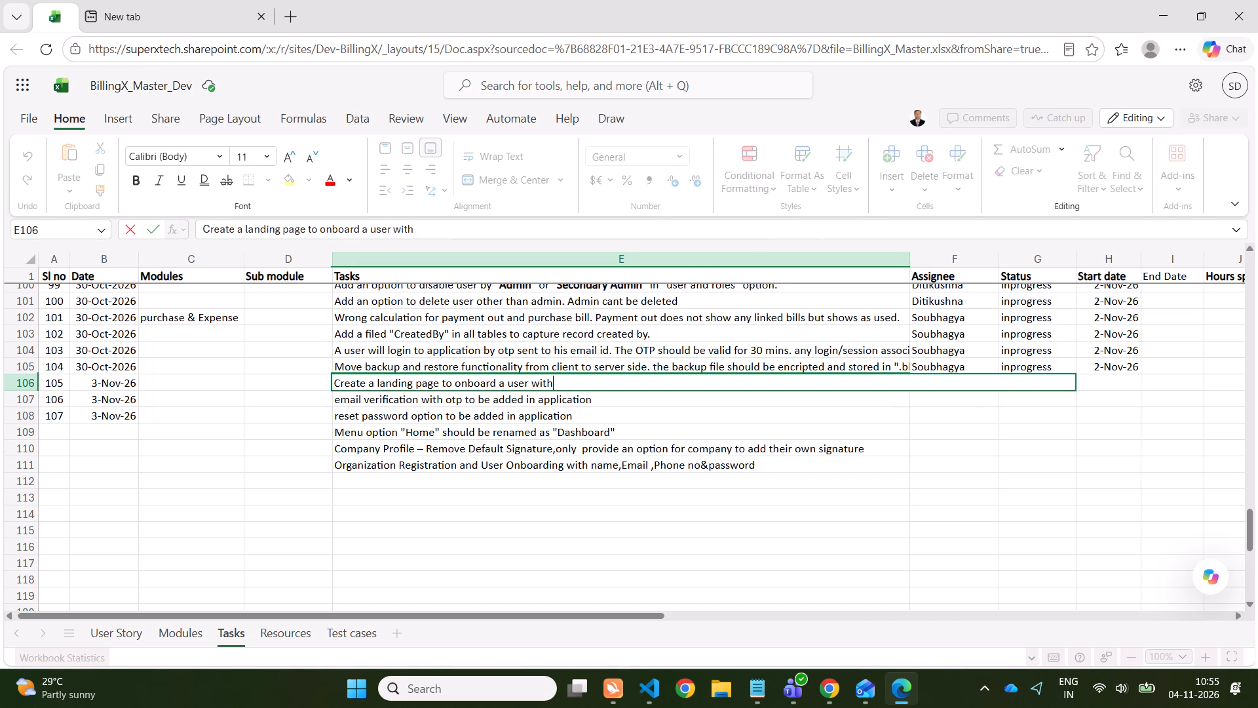
key(BackSpace)
key(BackSpace)
key(BackSpace)
key(BackSpace)
Finish the edit of the landing page task in cell E106, worded "Create a landing page to onboard a user".
click(777, 544)
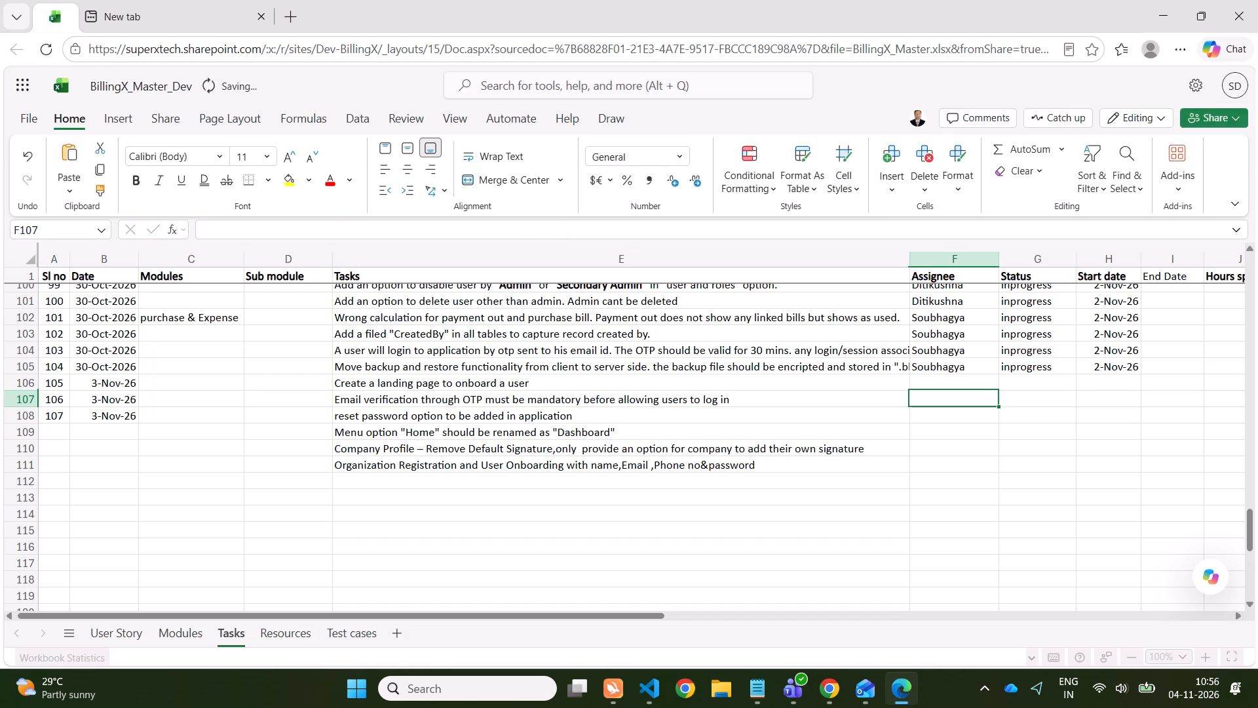
key(s)
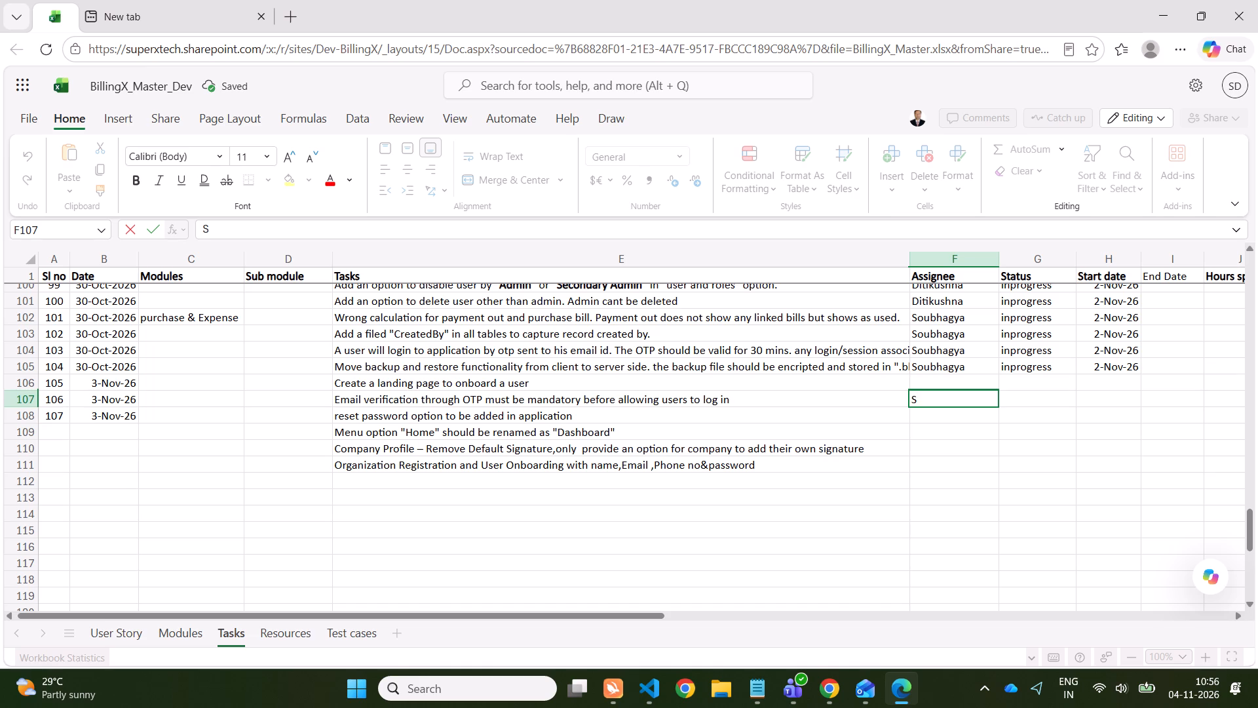
text(oubhagya)
click(1031, 401)
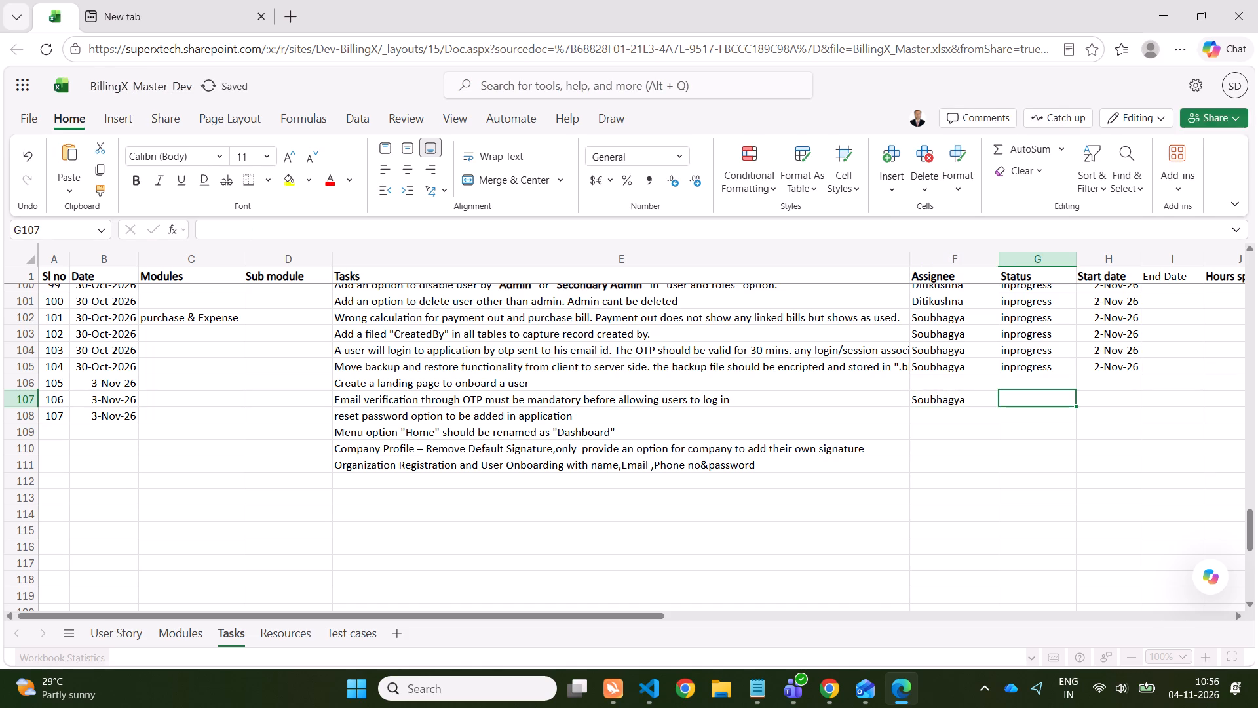
double_click(1099, 403)
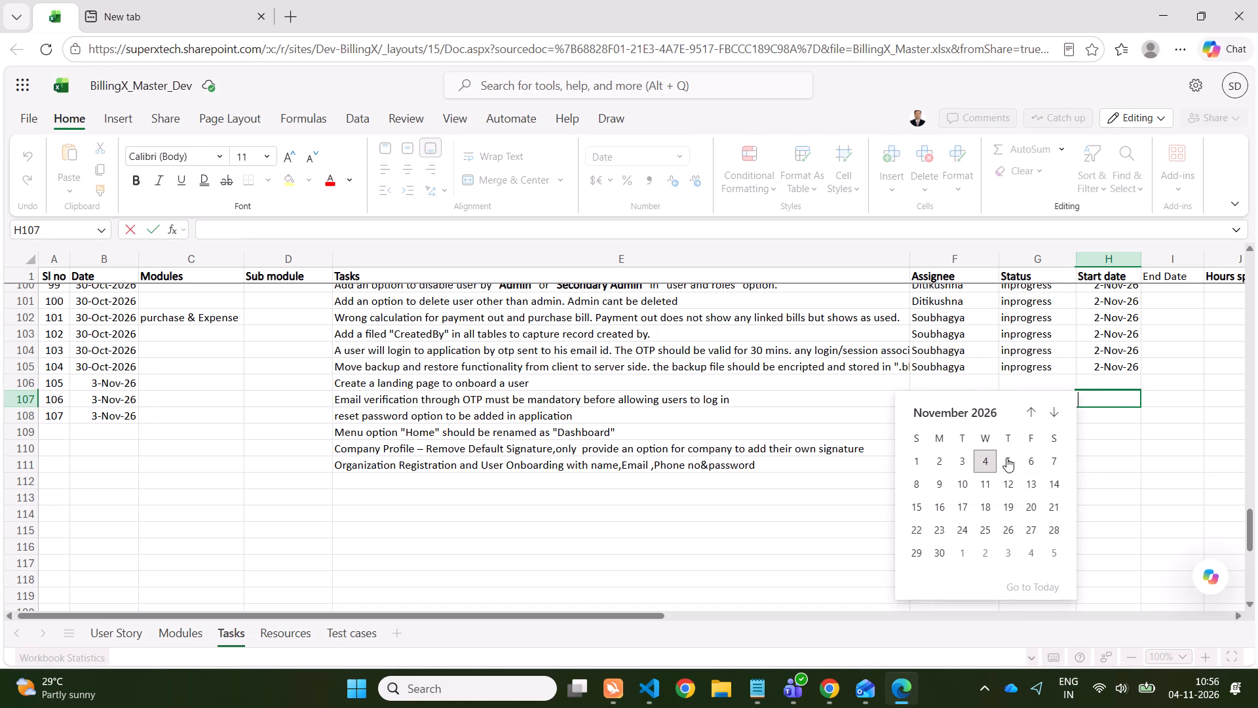
click(983, 463)
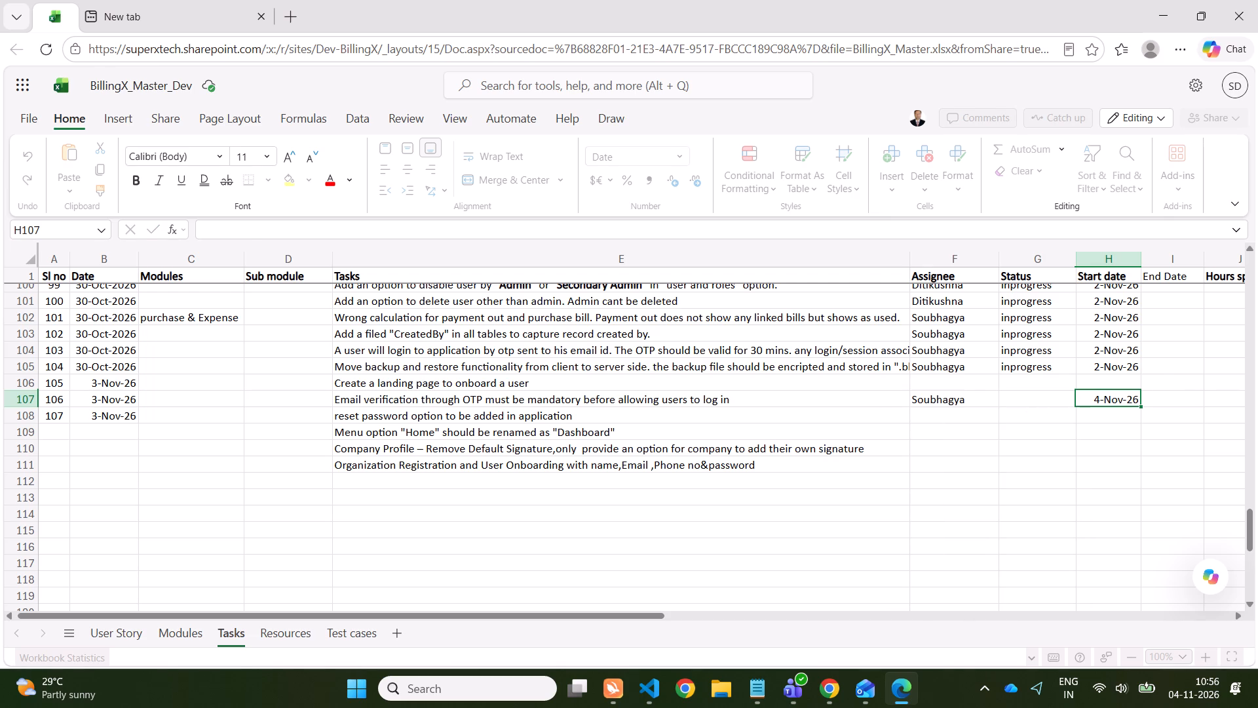
double_click(1010, 403)
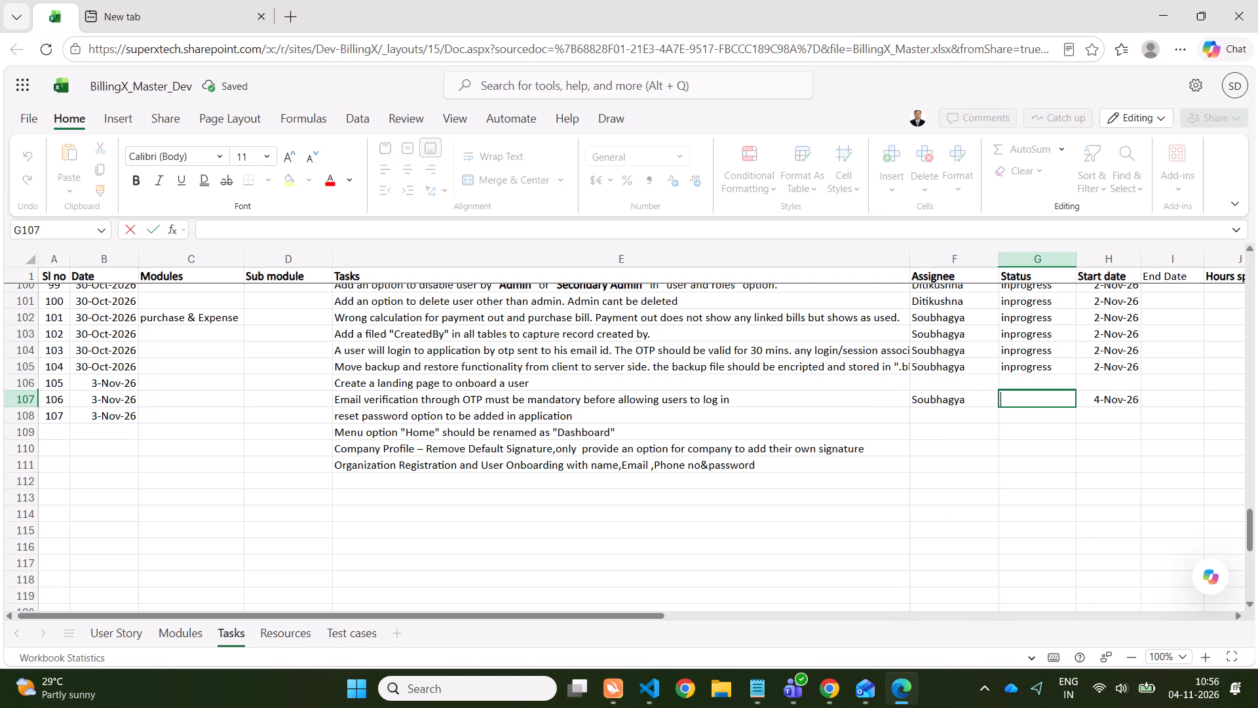
key(i)
text(nprogress)
click(976, 431)
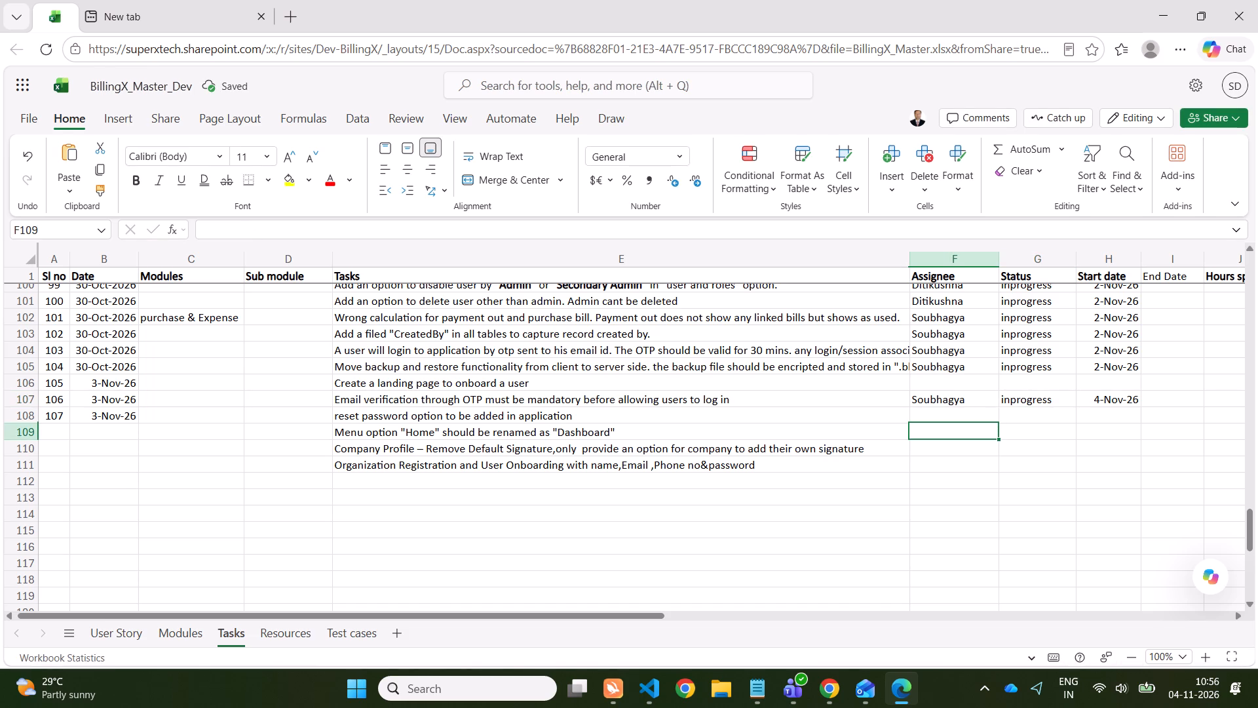
click(963, 528)
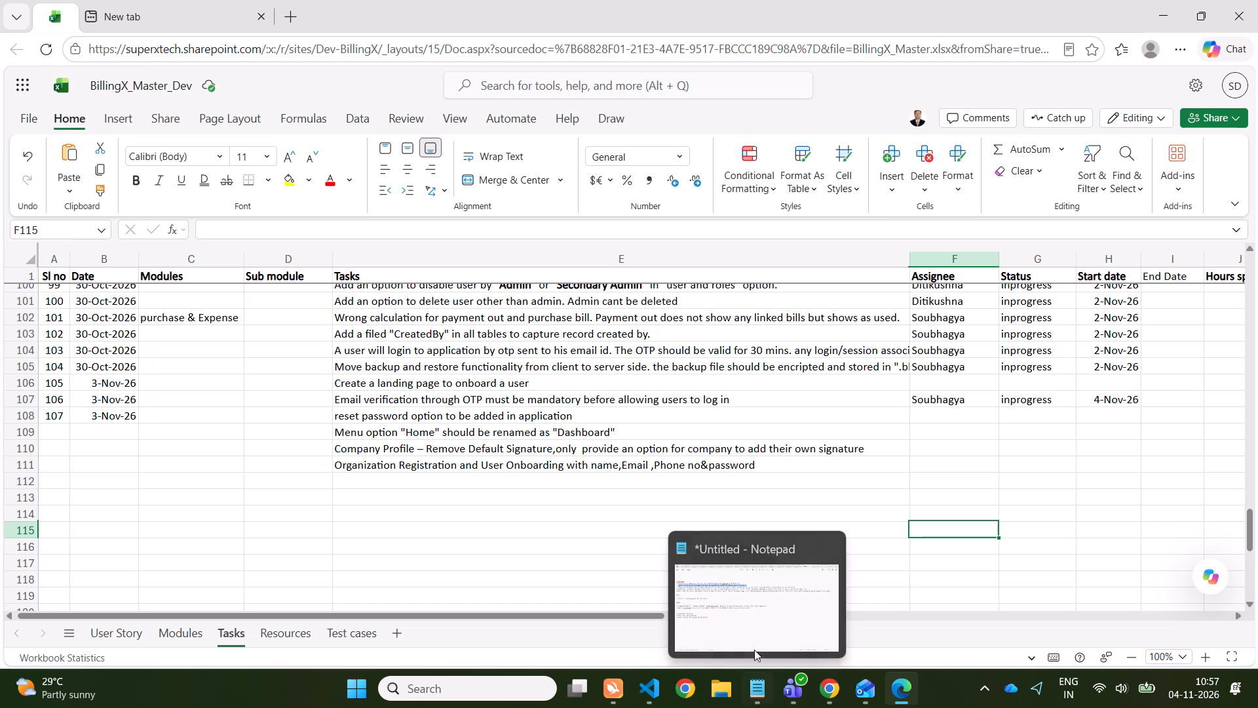
Copy the Organization Registration Email Notification task from Notepad, without its number, into cell E112 of the Tasks sheet in Edge.
click(755, 633)
click(454, 250)
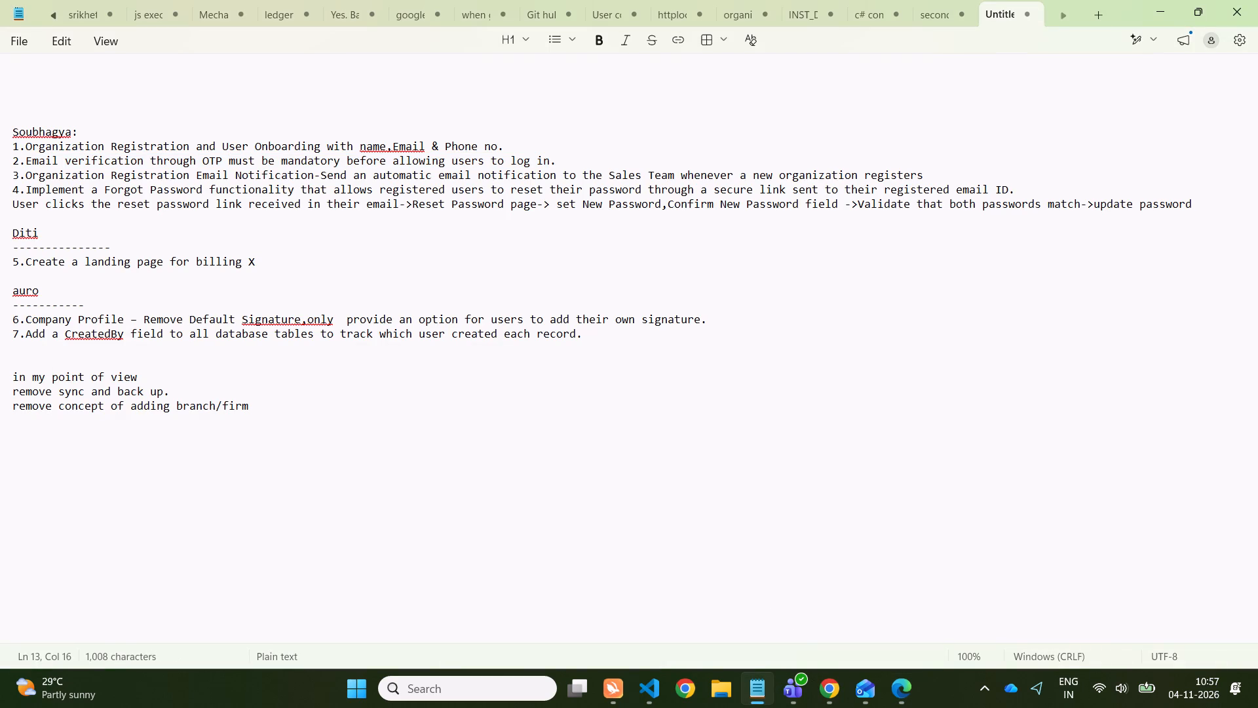
drag(927, 174, 172, 149)
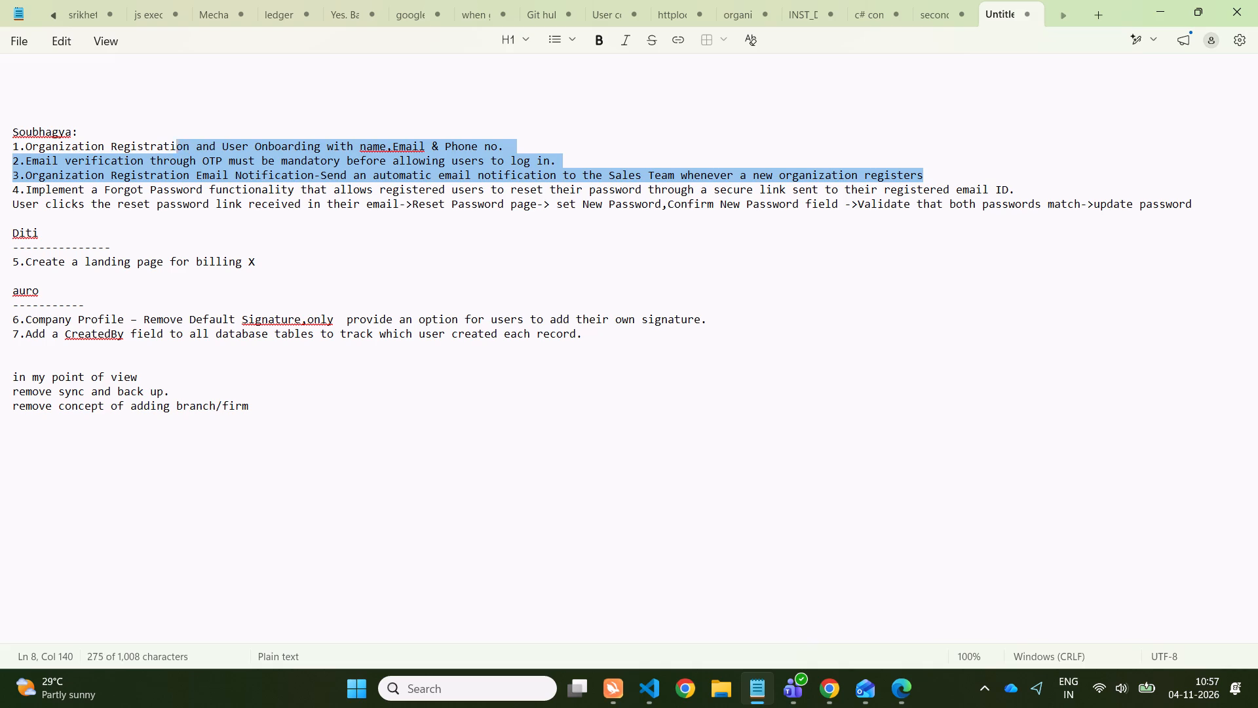
drag(172, 149, 34, 171)
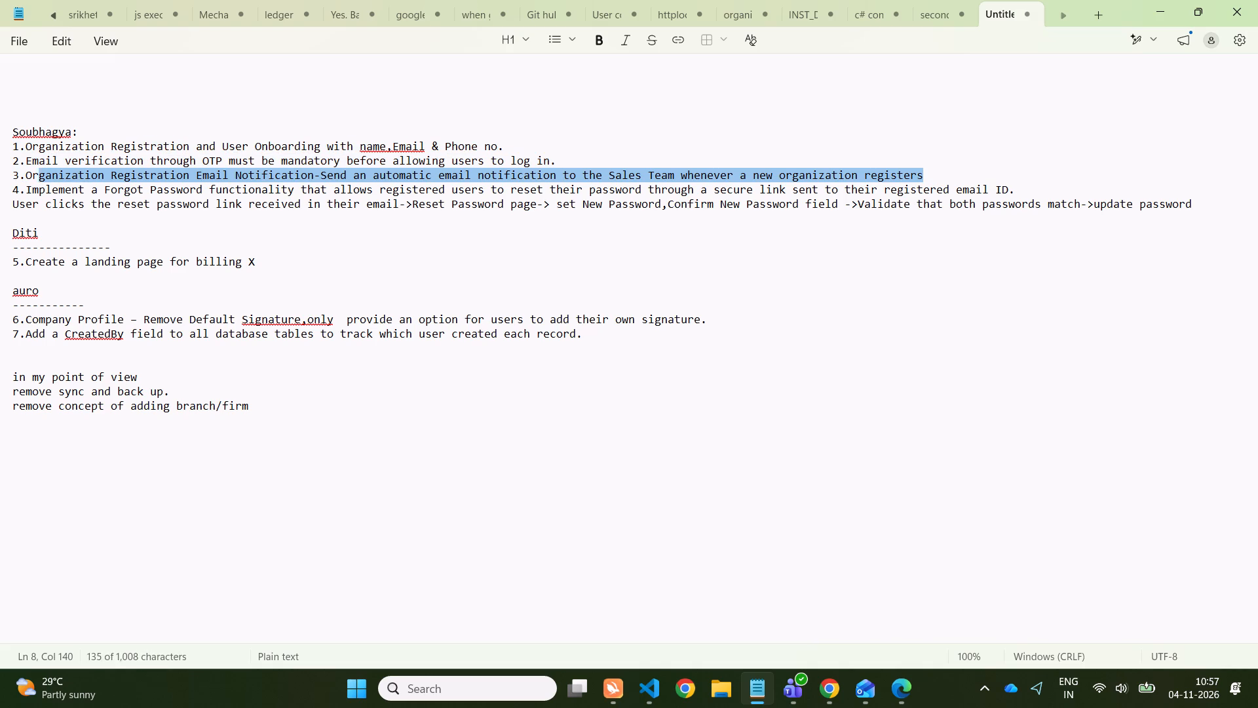
drag(34, 171, 36, 173)
drag(36, 173, 29, 176)
drag(29, 176, 25, 177)
key(ctrl+c)
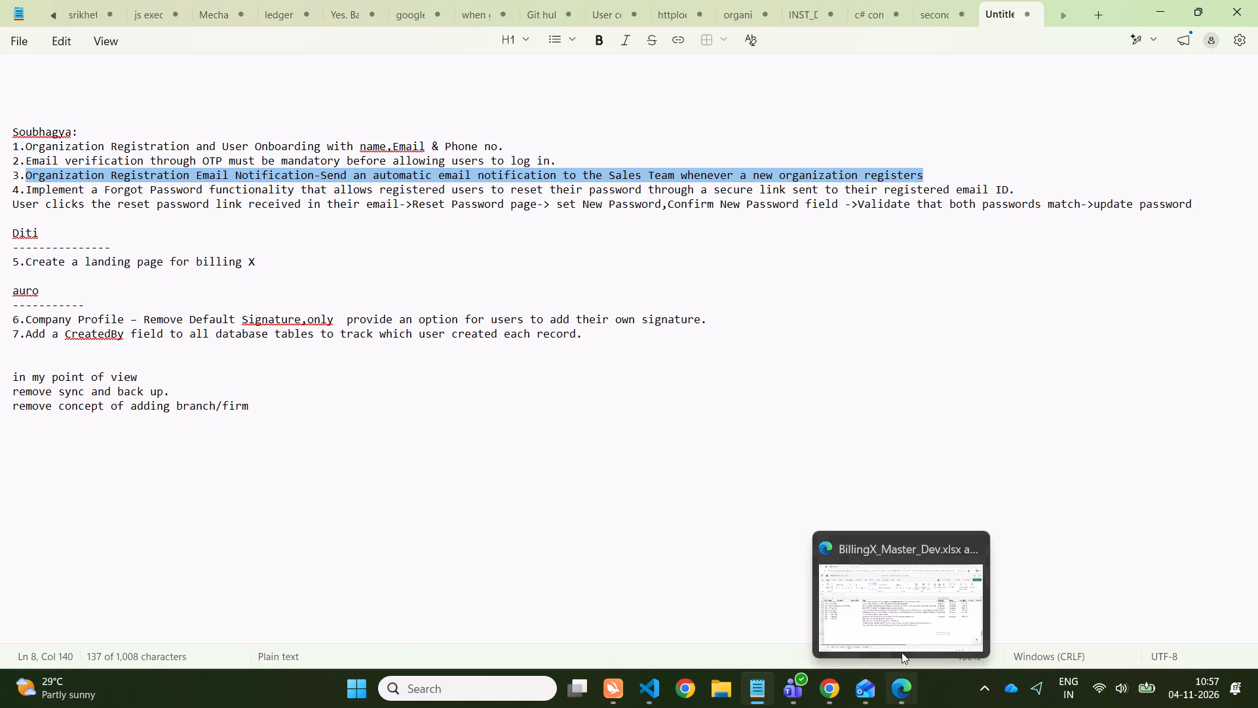
click(890, 627)
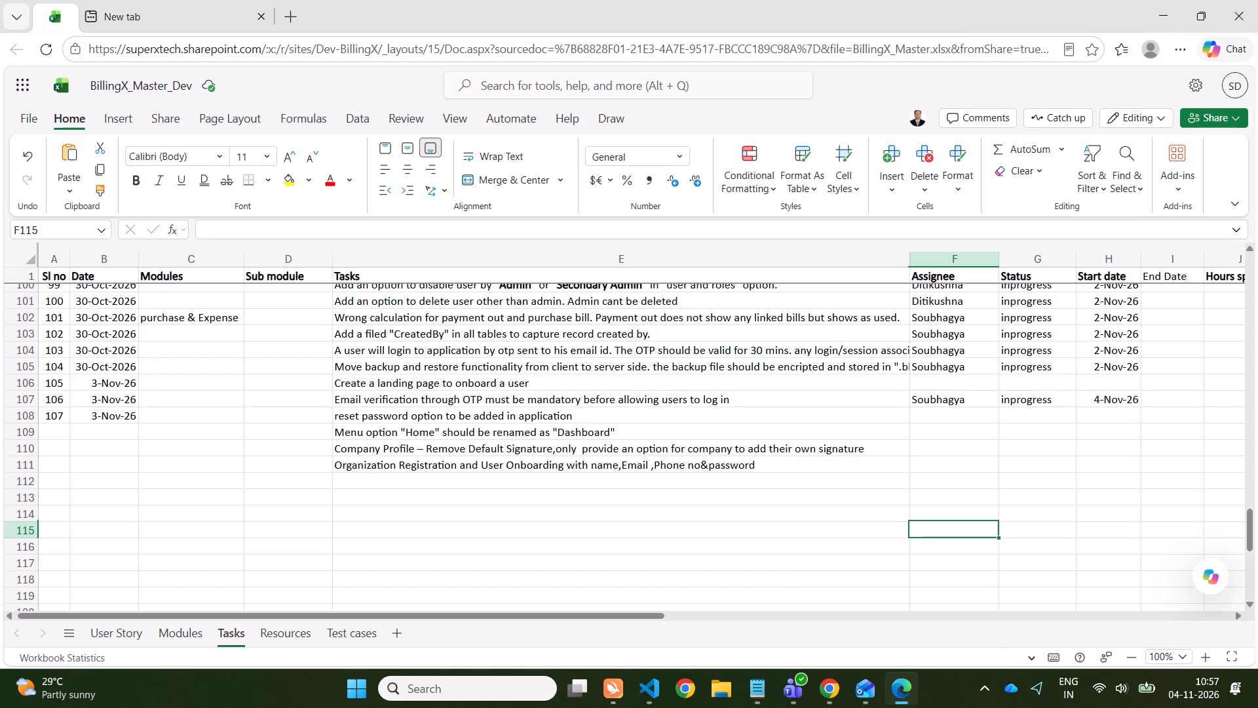
double_click(409, 478)
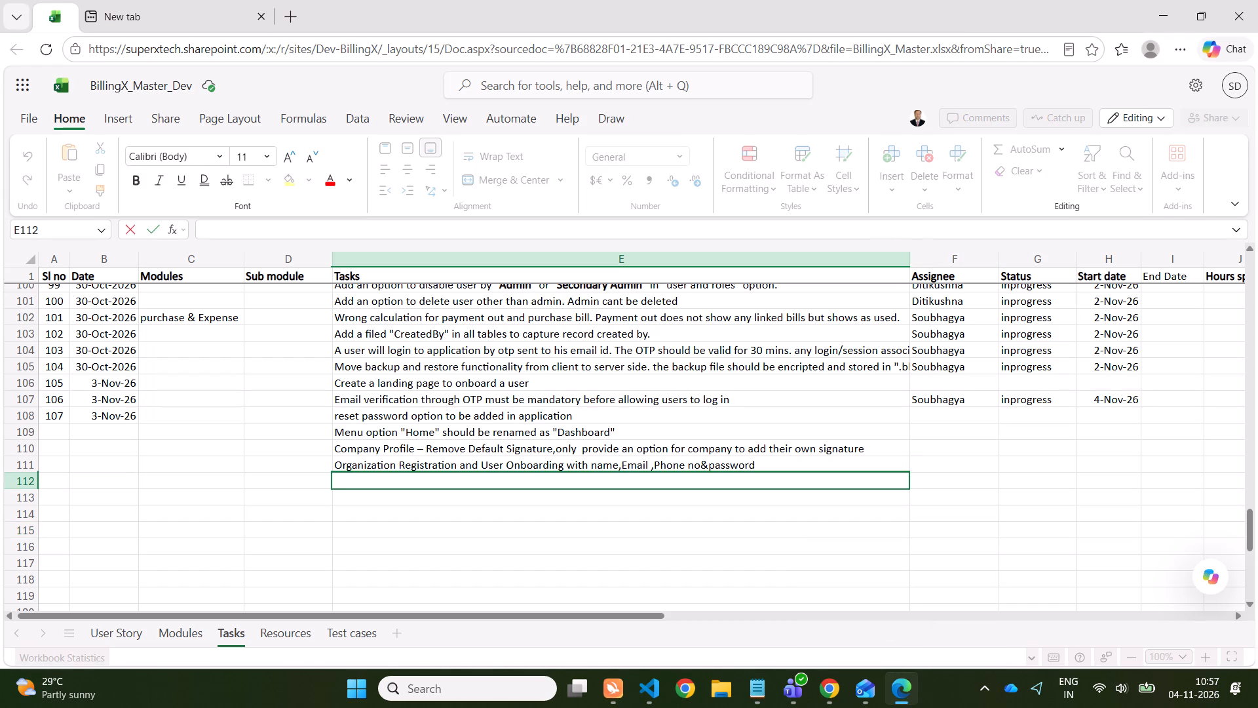
key(ctrl+v)
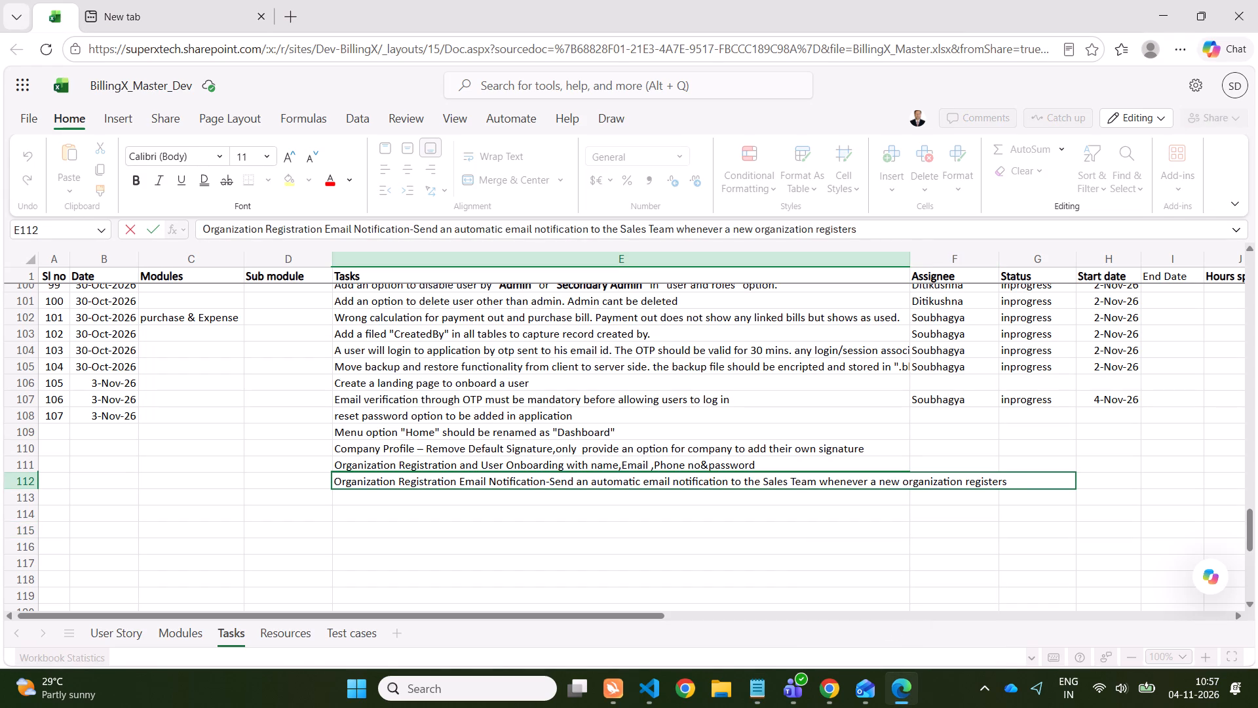
Insert "&" before "Email Notification" in the task in cell E112.
click(459, 486)
key(shift+ampersand)
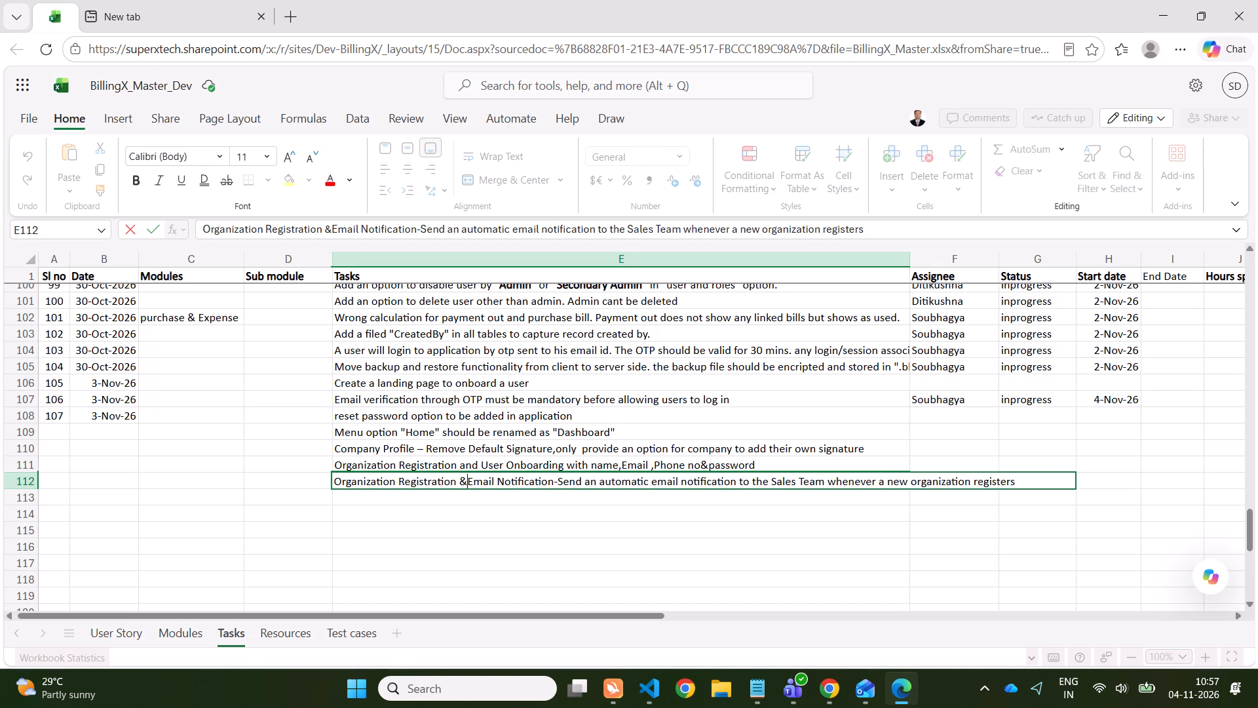
click(579, 535)
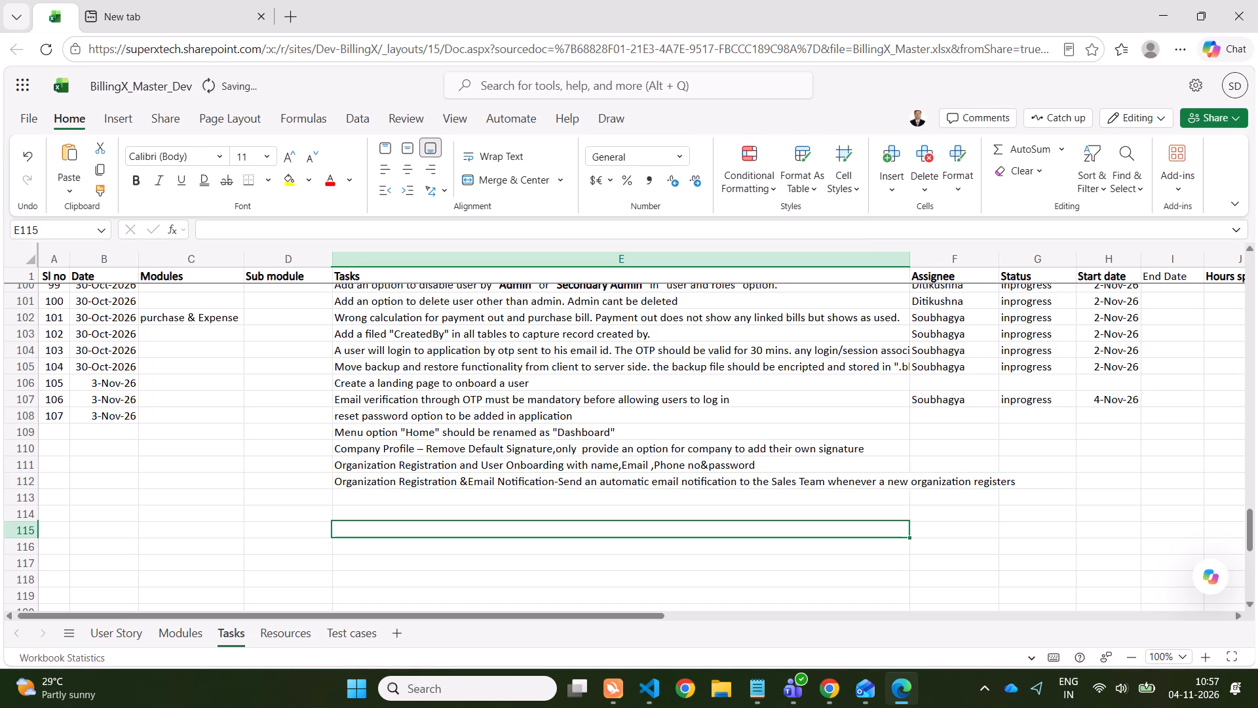
Assign the registration email notification task in row 112 to Soubhagya.
double_click(965, 478)
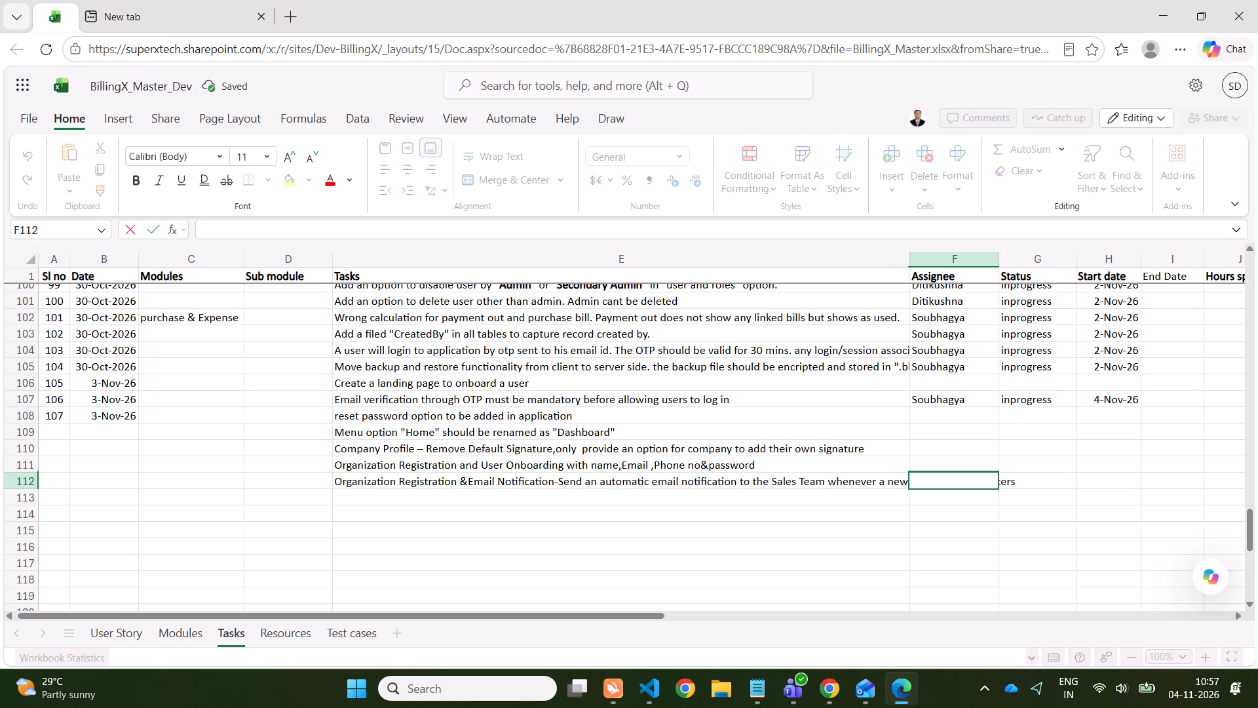
text(ou)
text(bhagya)
click(967, 509)
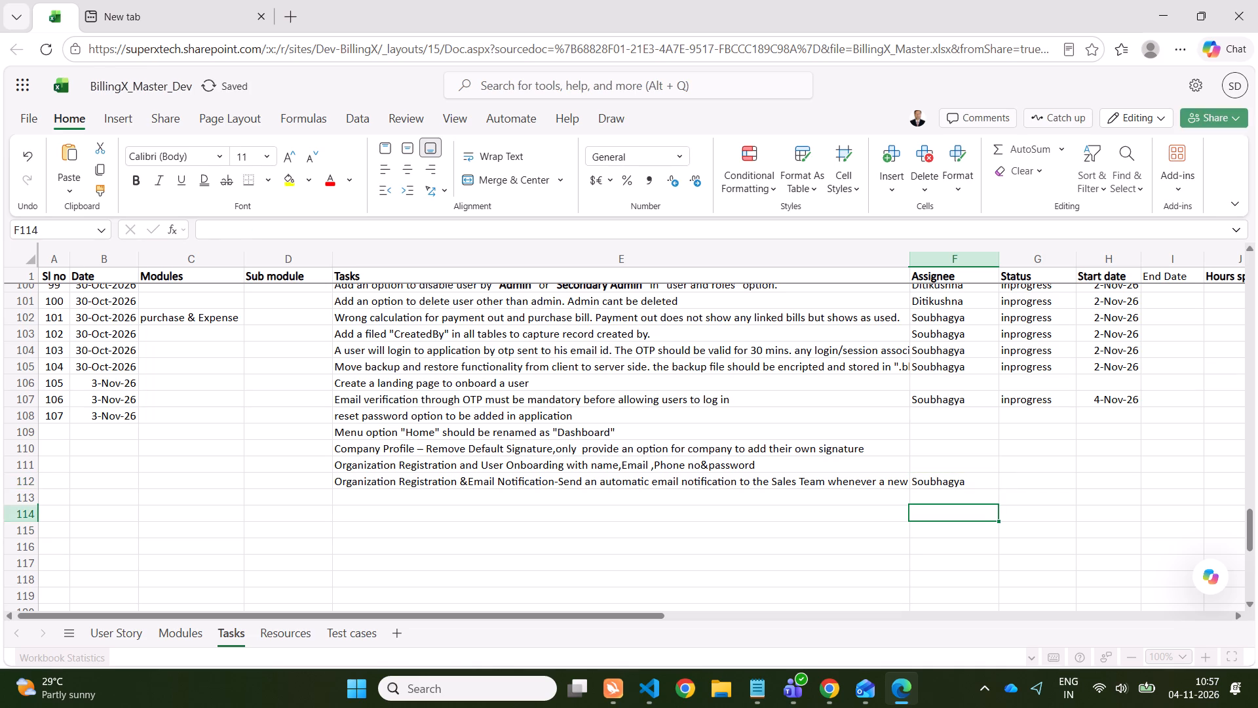
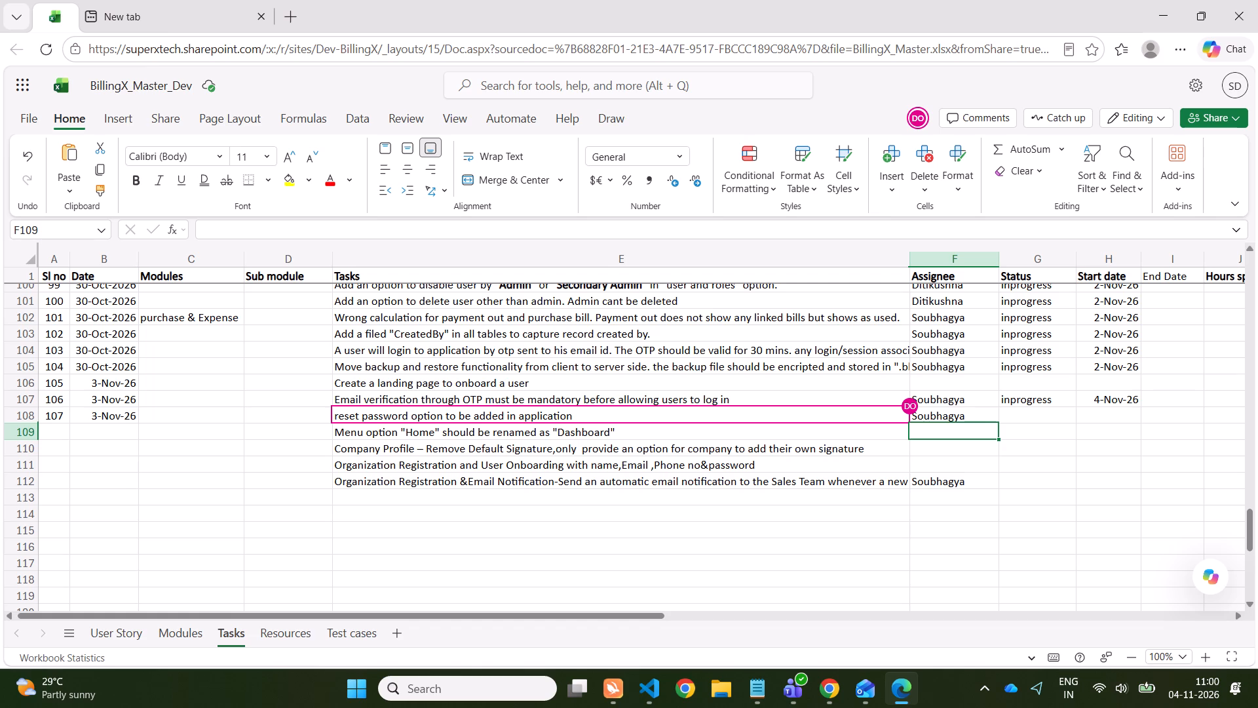
Fill the "inprogress" status from row 107 down to the reset password task in row 108.
click(616, 403)
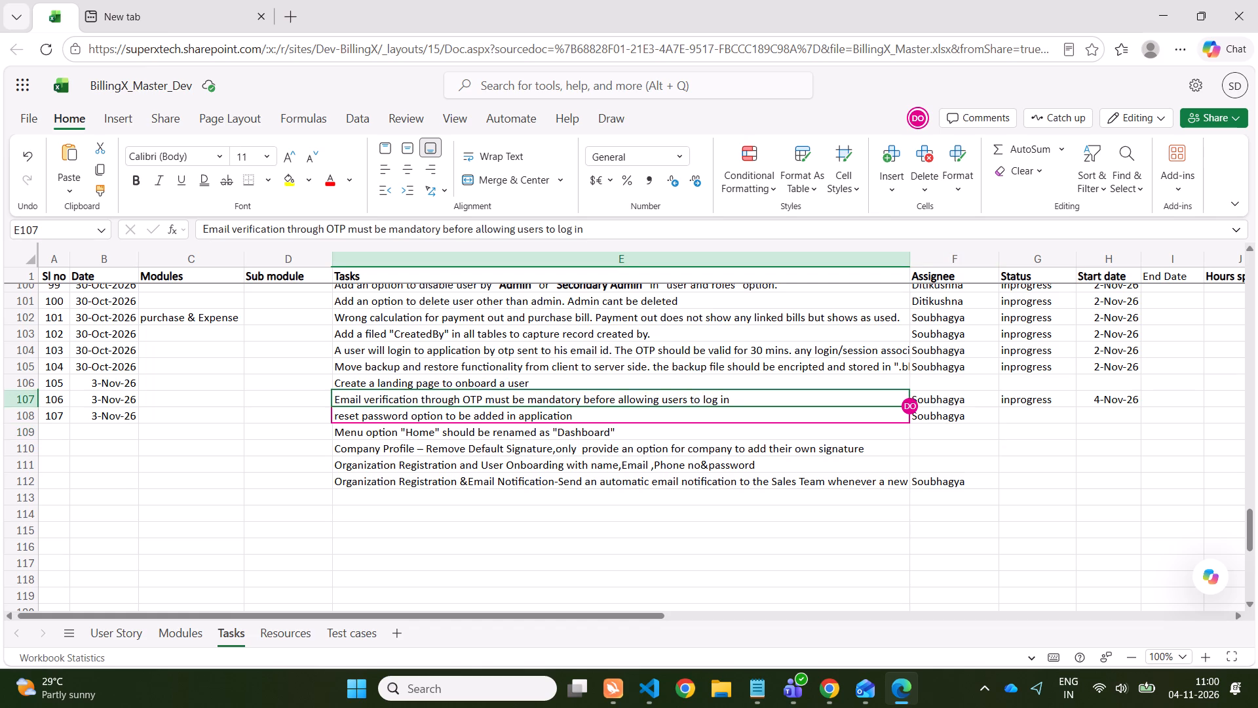
click(1044, 404)
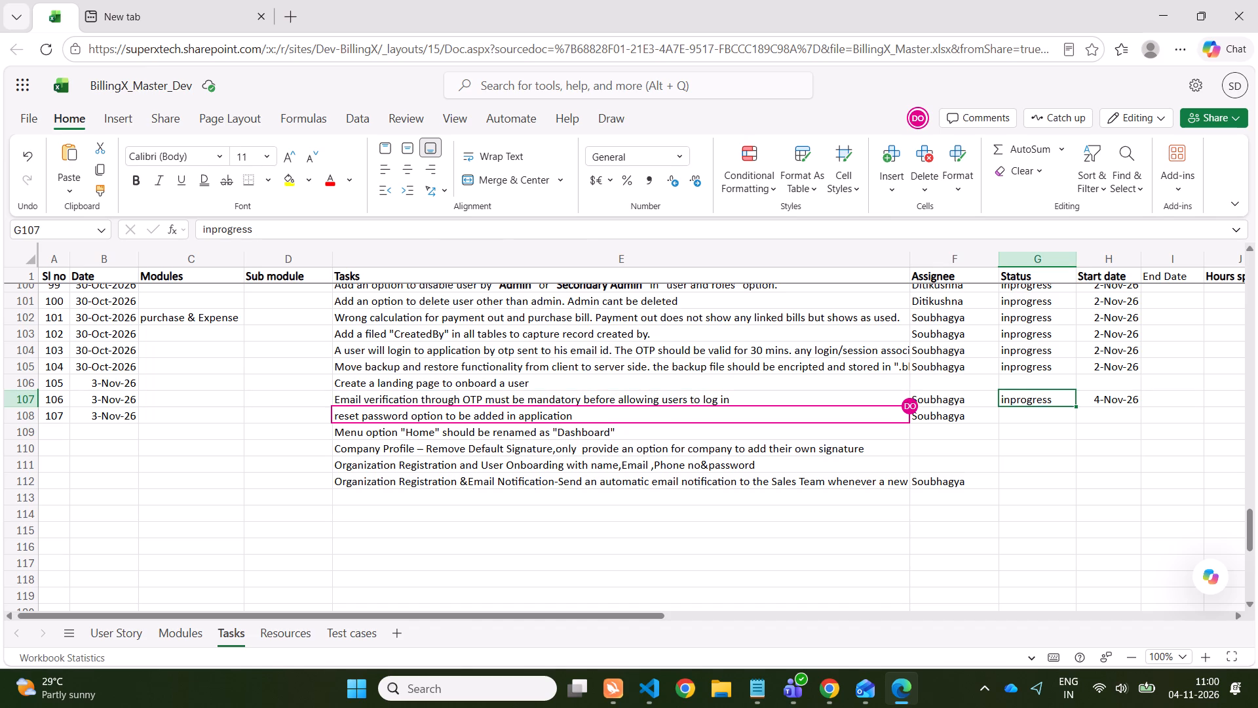
drag(1077, 406, 1076, 416)
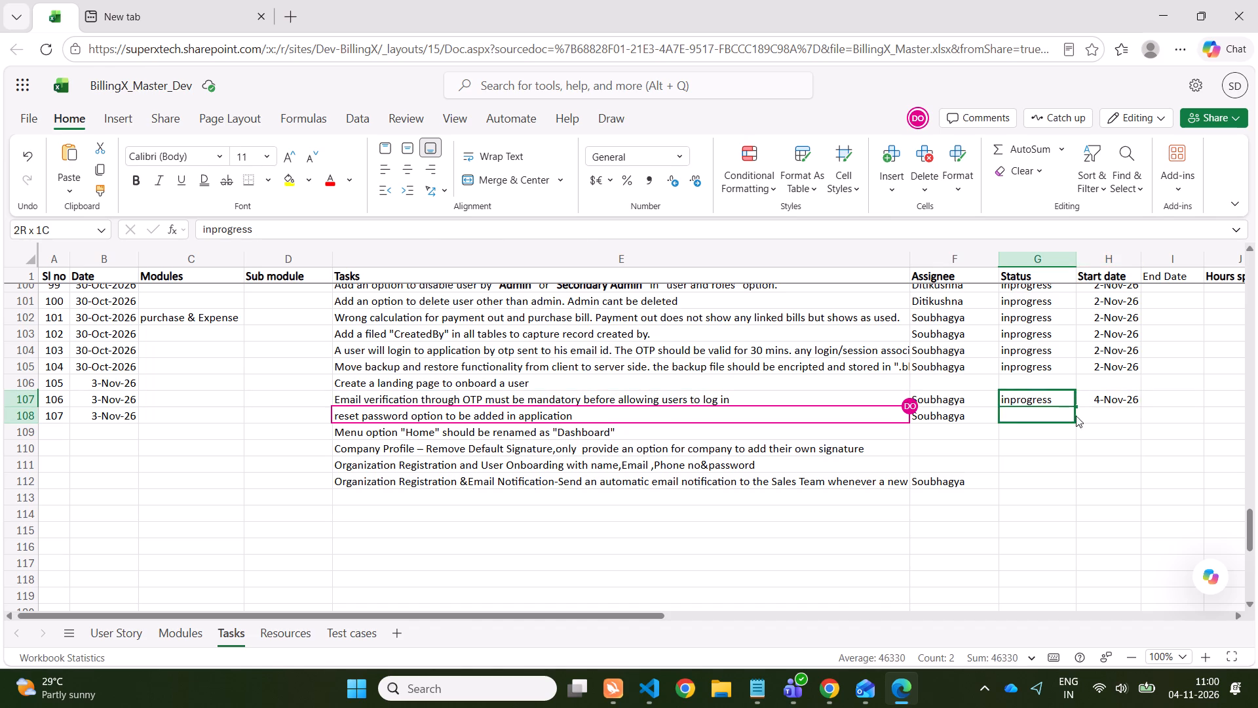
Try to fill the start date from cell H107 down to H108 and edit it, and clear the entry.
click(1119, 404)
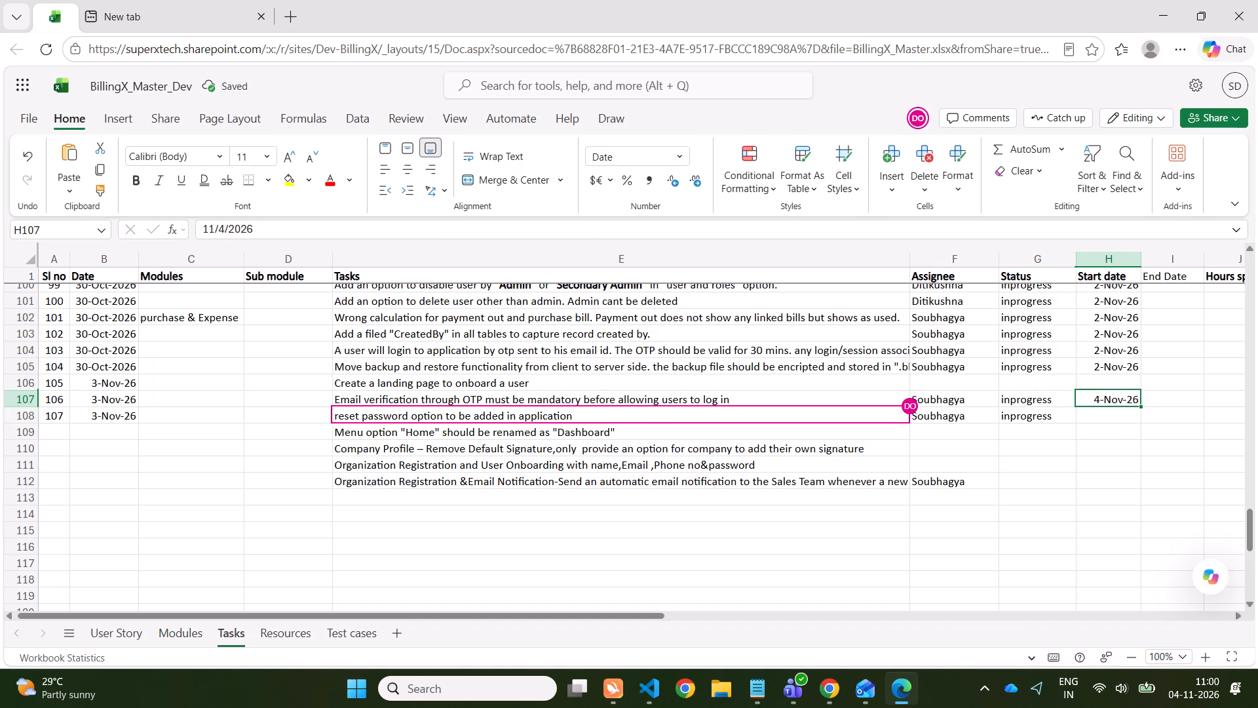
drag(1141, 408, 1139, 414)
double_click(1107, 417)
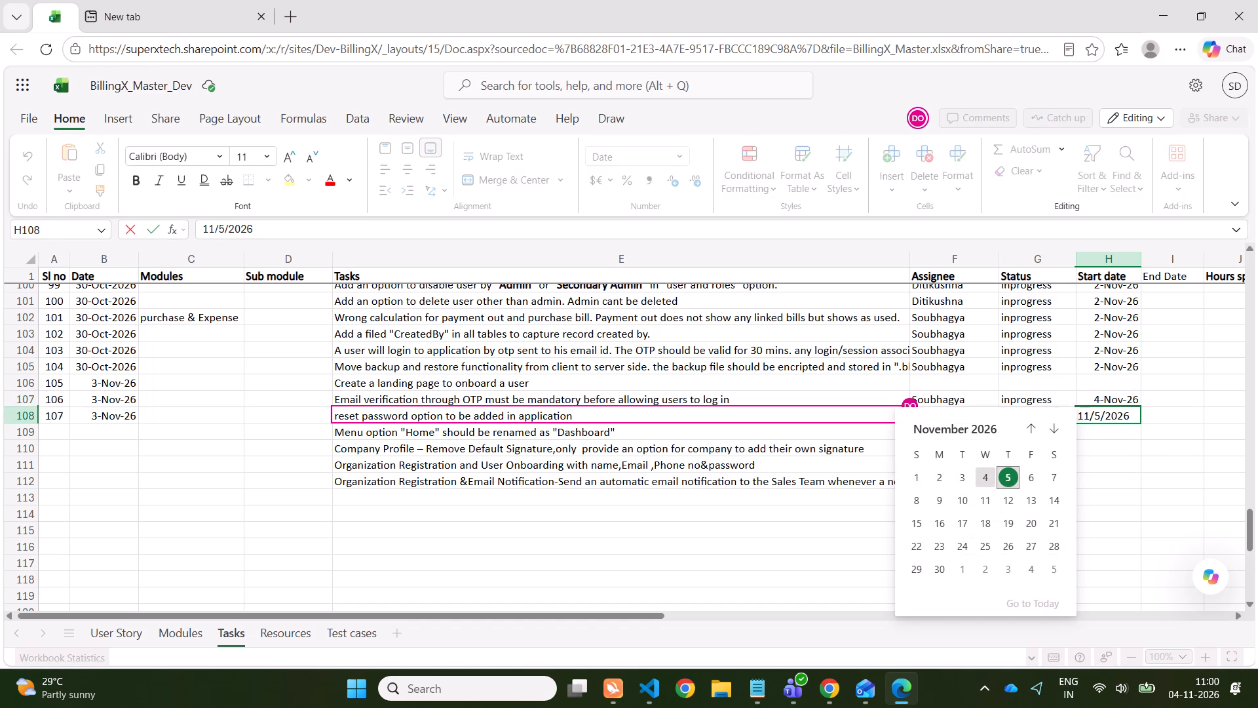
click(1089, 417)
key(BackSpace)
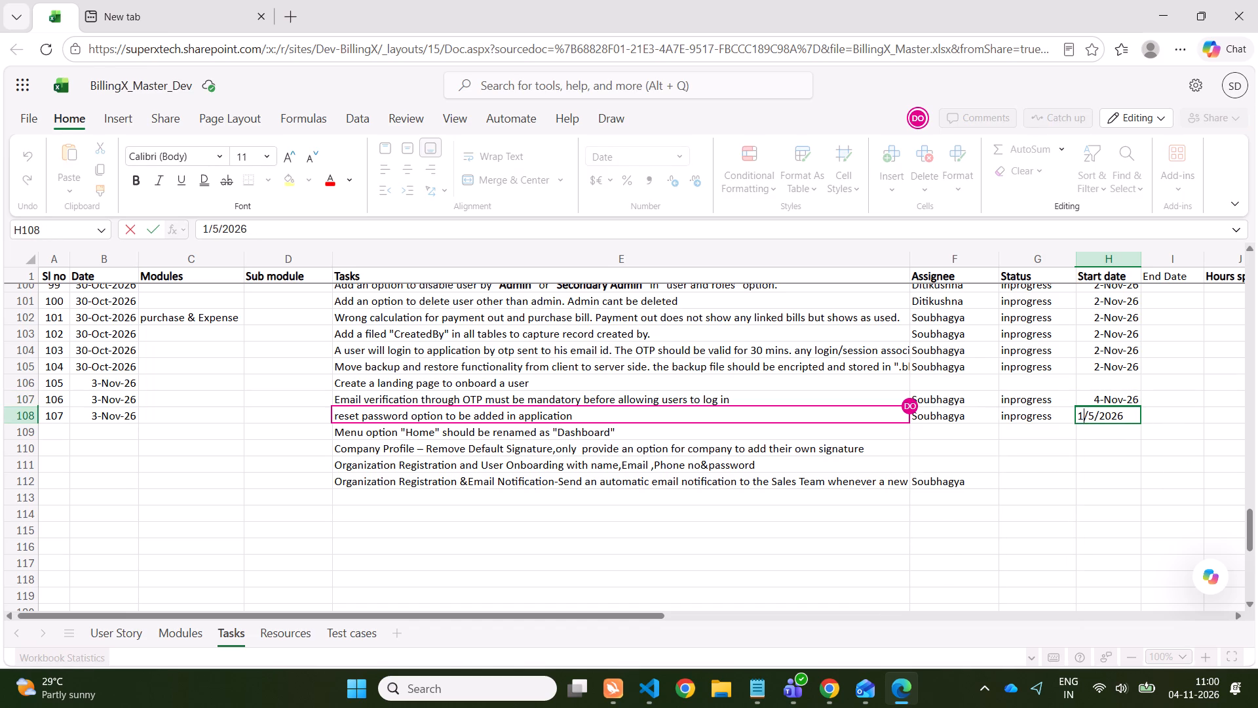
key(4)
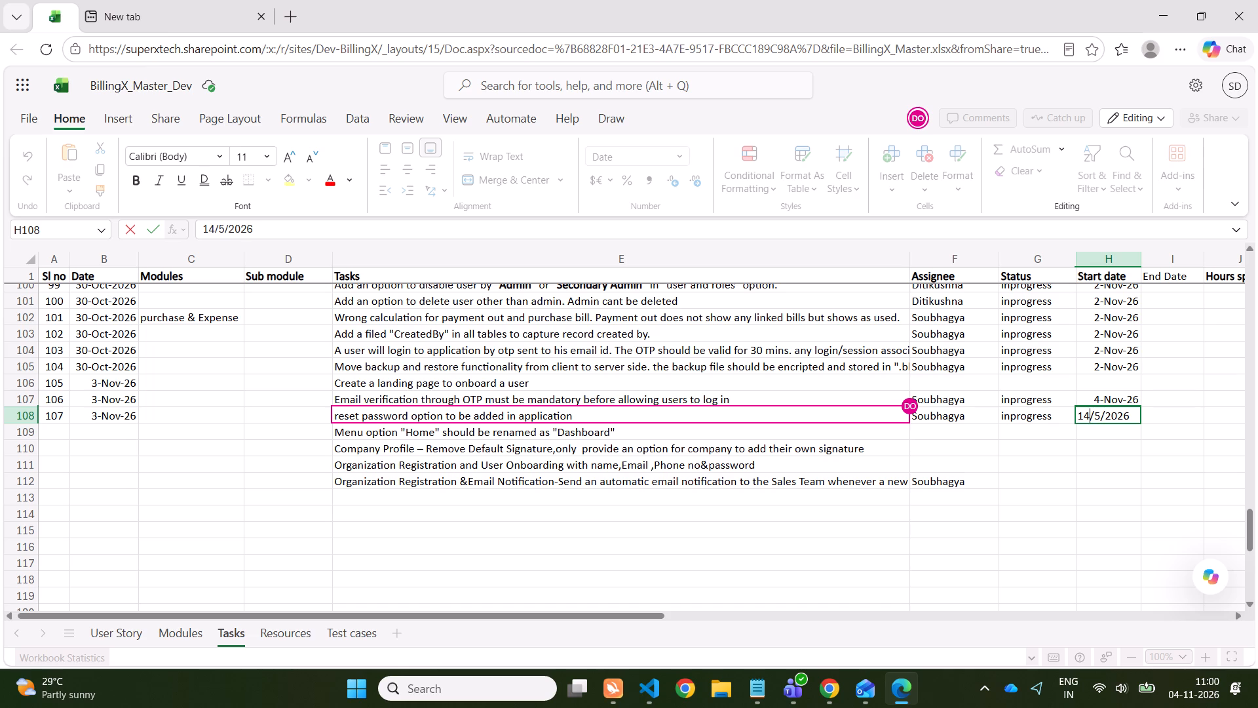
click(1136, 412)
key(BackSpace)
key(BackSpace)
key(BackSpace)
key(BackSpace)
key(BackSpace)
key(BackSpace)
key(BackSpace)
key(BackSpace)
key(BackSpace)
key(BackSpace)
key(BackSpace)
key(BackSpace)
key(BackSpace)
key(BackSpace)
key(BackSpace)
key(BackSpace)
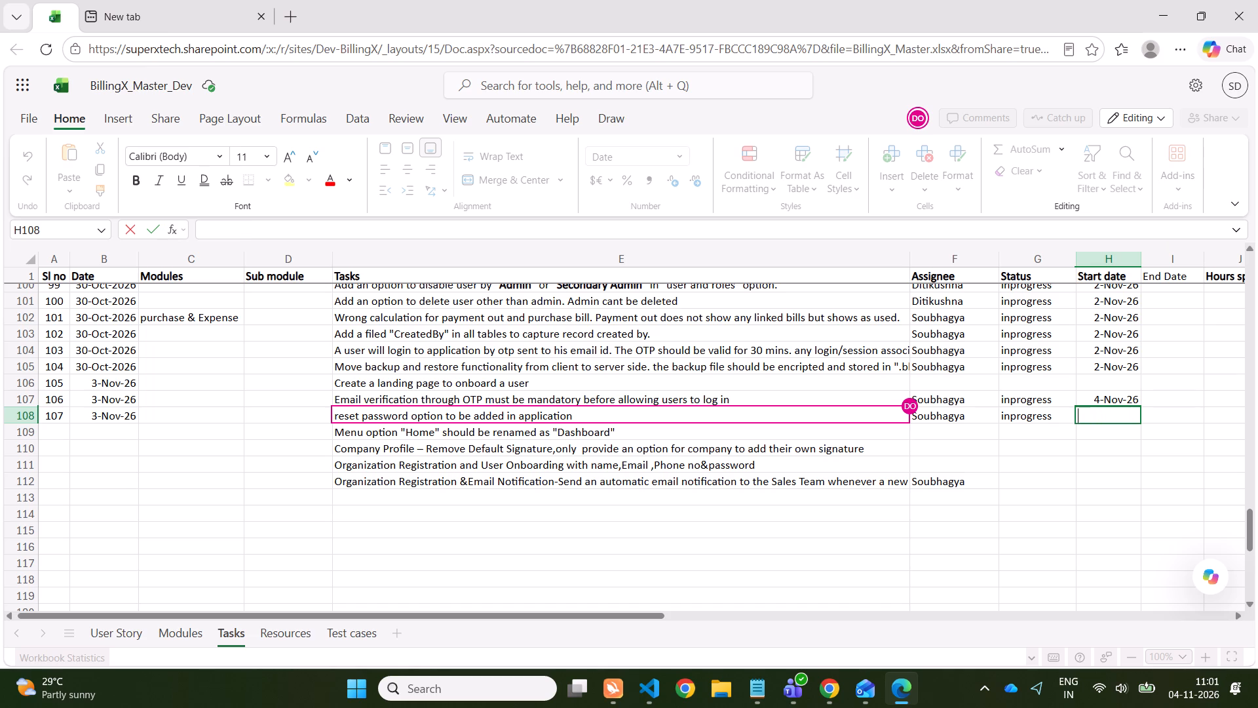
Copy the start date 11/4/2026 from cell H107 into H108 for the reset password task.
double_click(1119, 398)
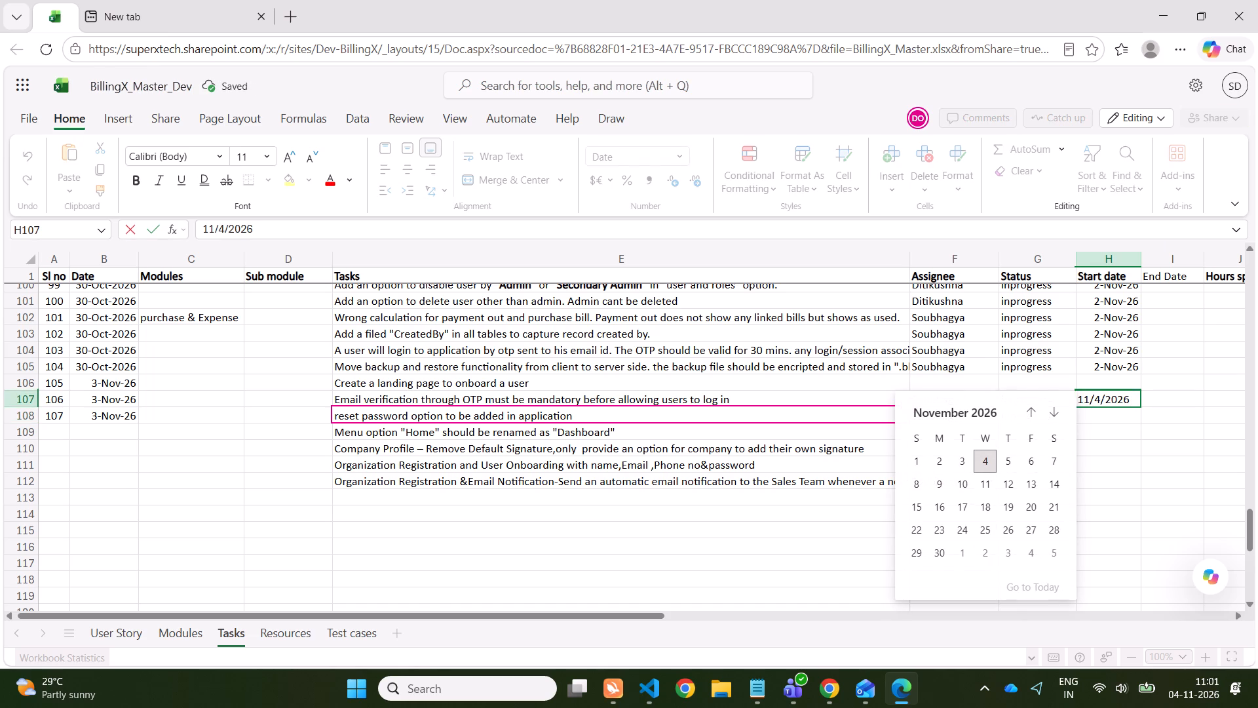
key(ctrl+a)
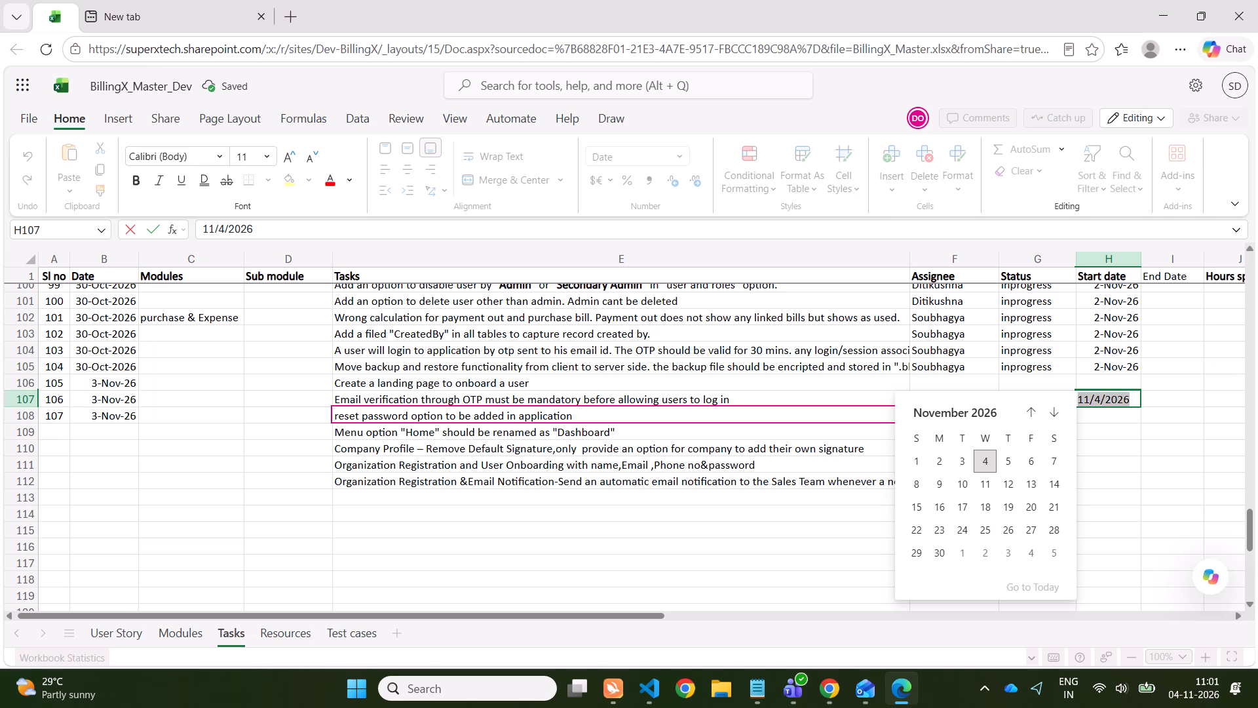
key(ctrl+c)
double_click(1128, 420)
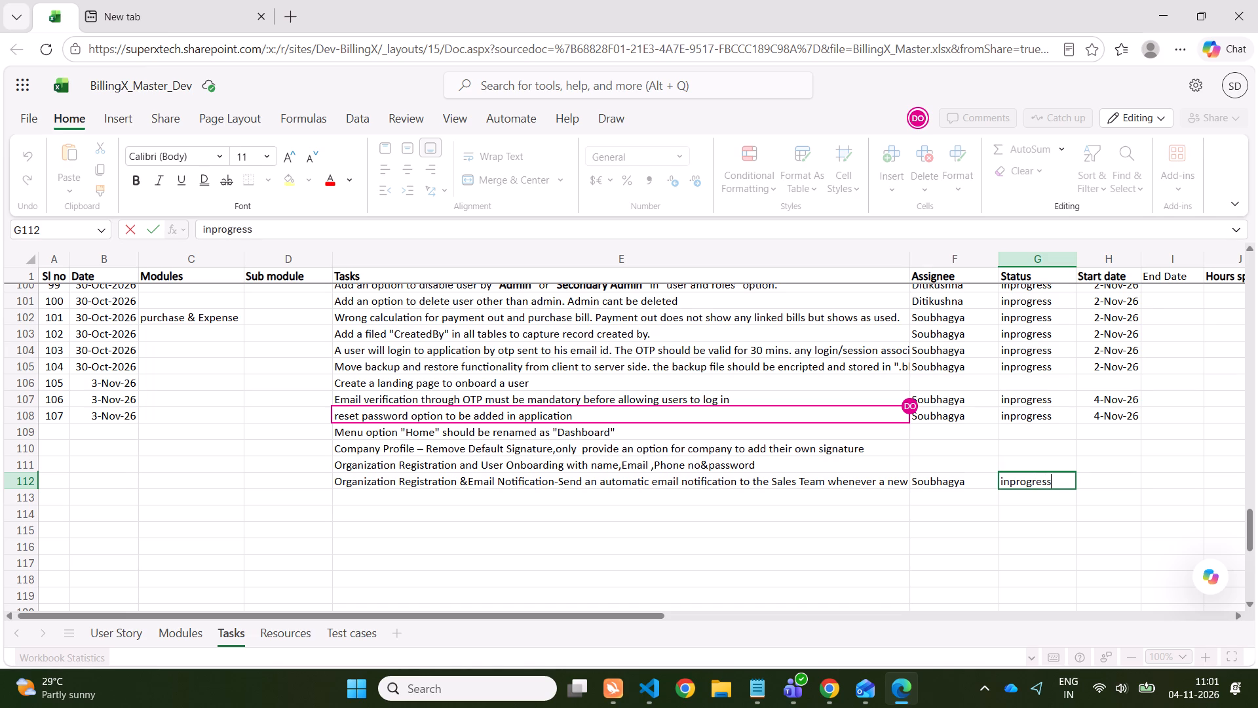
Set the start date of the registration email notification task in row 112 to 11/4/2026.
double_click(1104, 484)
key(ctrl+v)
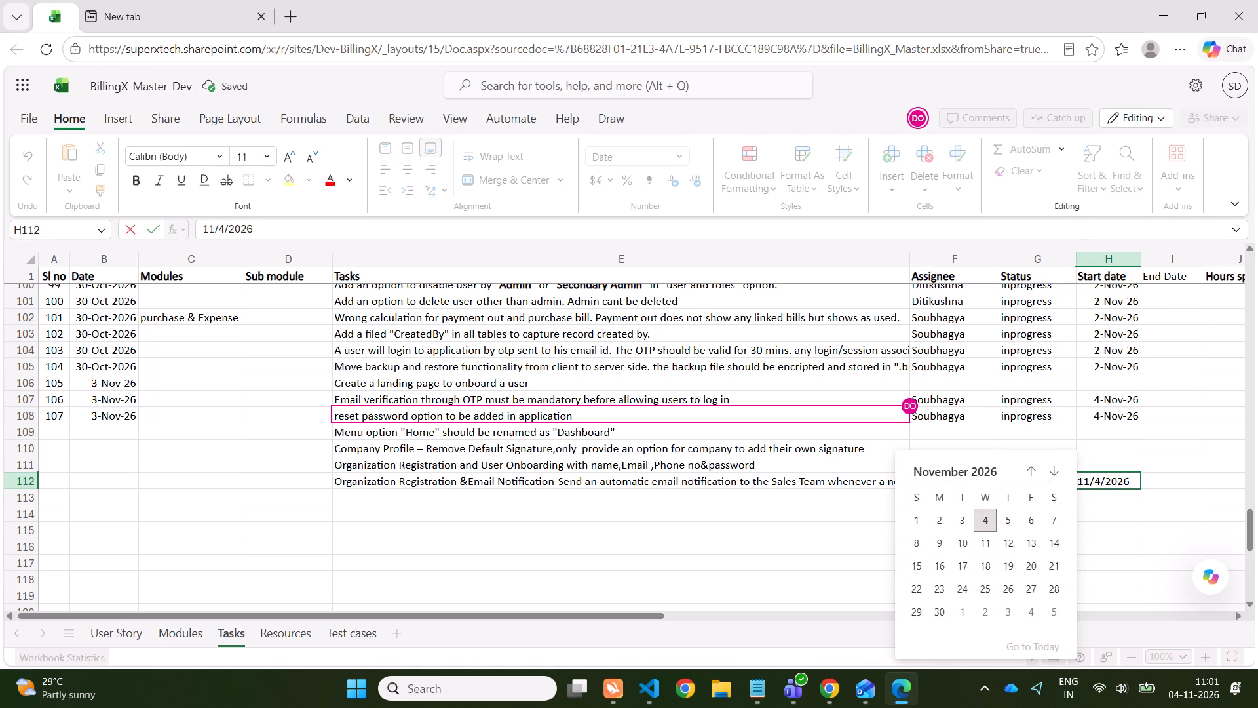
click(1107, 497)
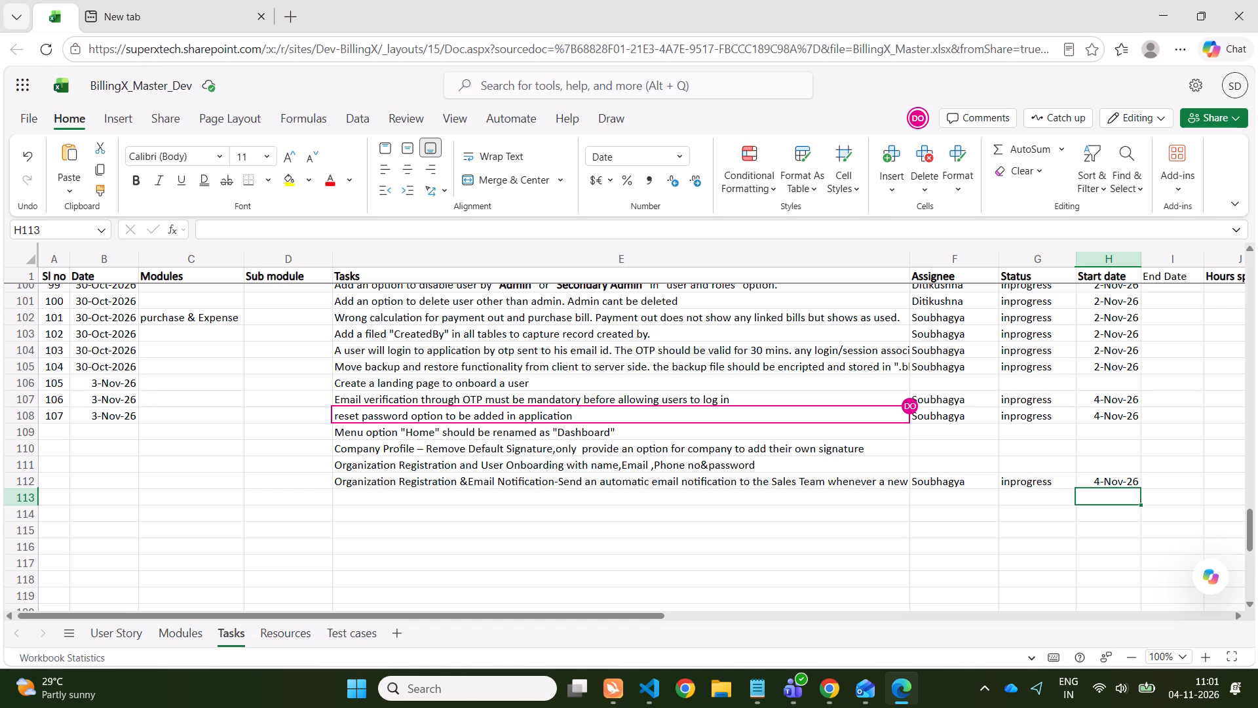
Fill in row 111 for the user onboarding task with assignee Soubhagya, status "inprogress" and start date 4-Nov-26.
double_click(934, 465)
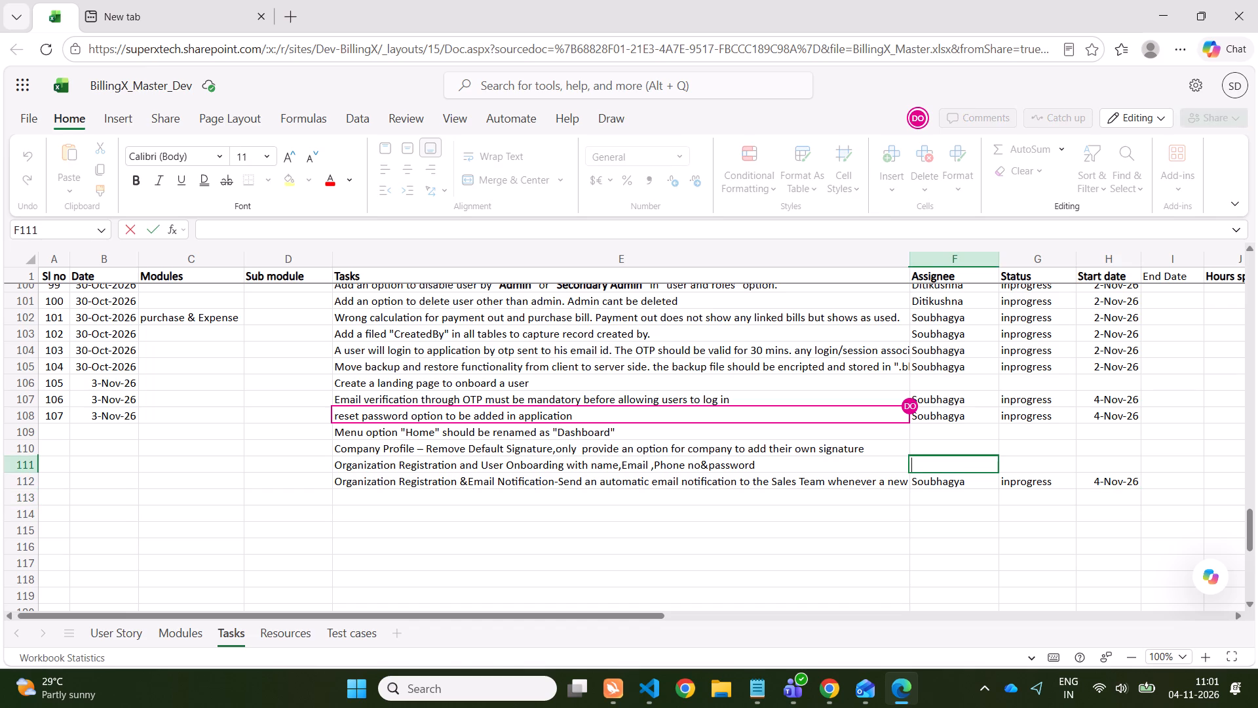
key(s)
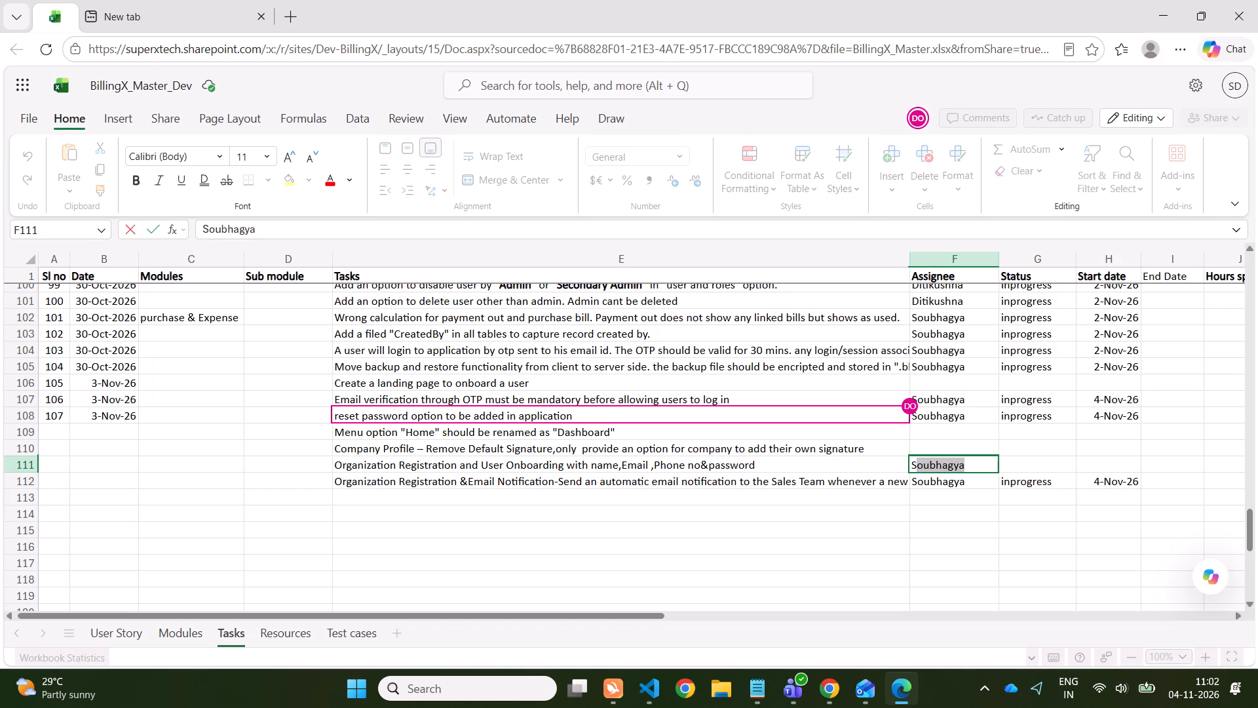
key(Right)
double_click(1025, 467)
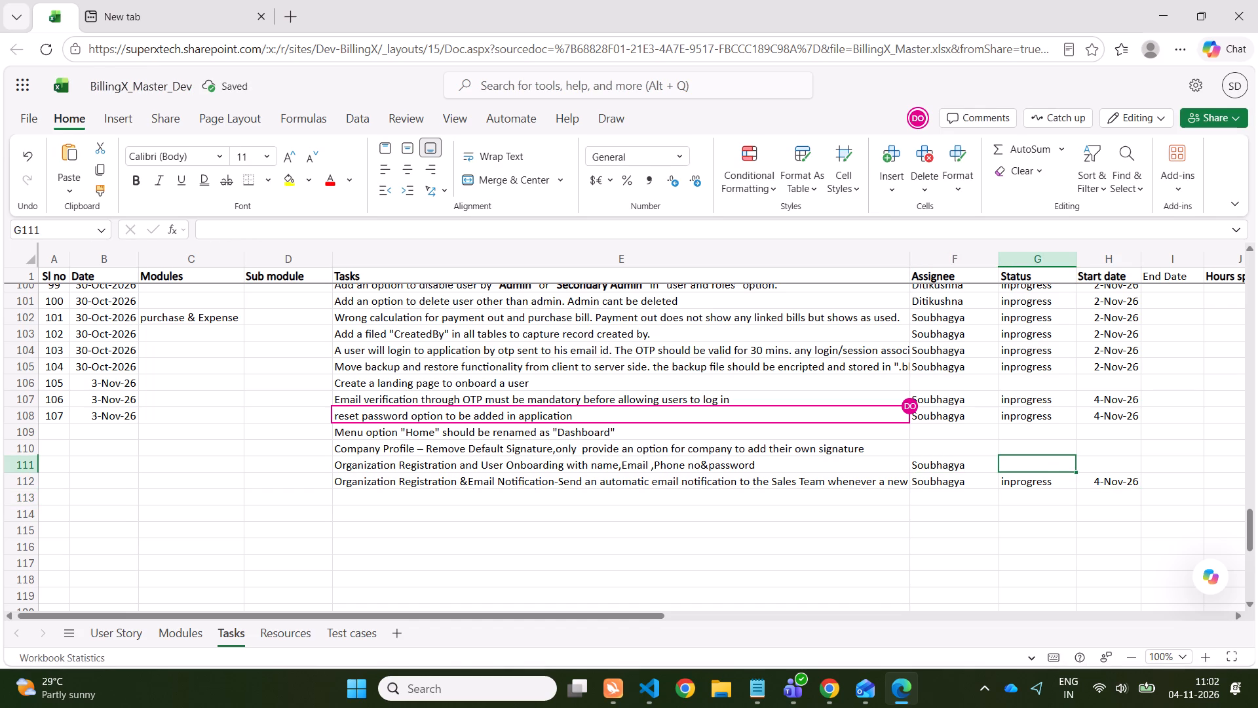
text(inprogress)
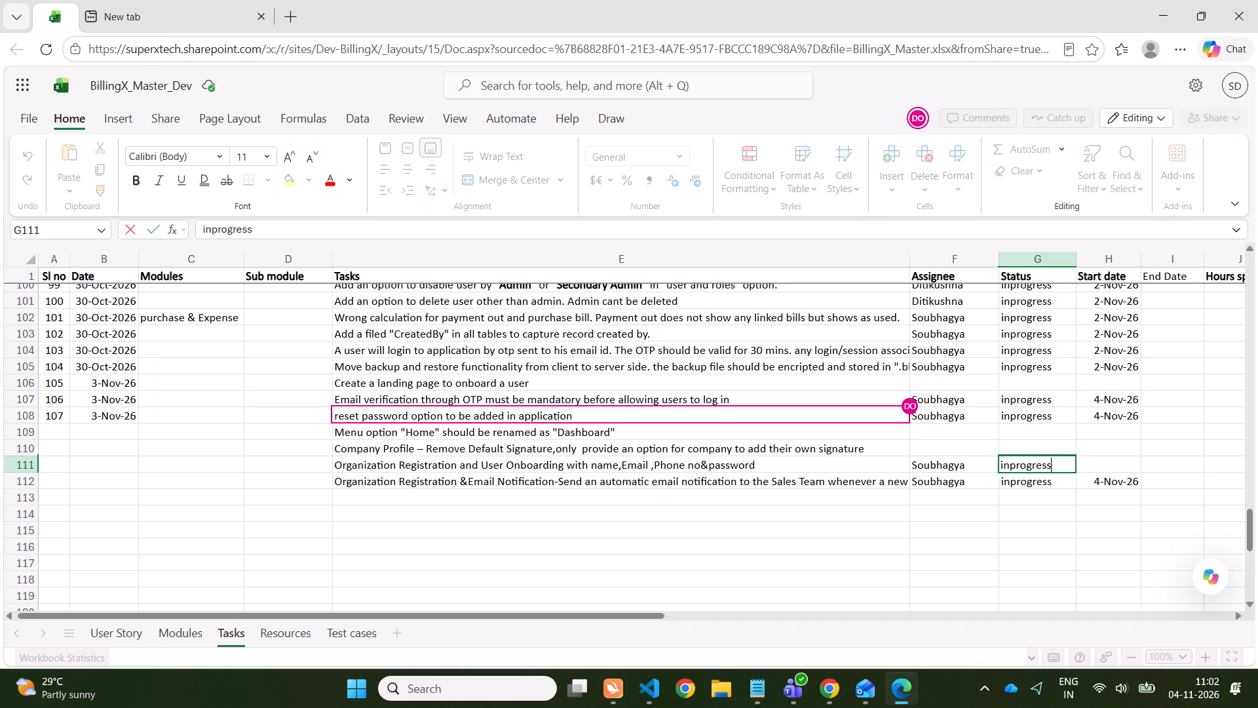
double_click(1118, 465)
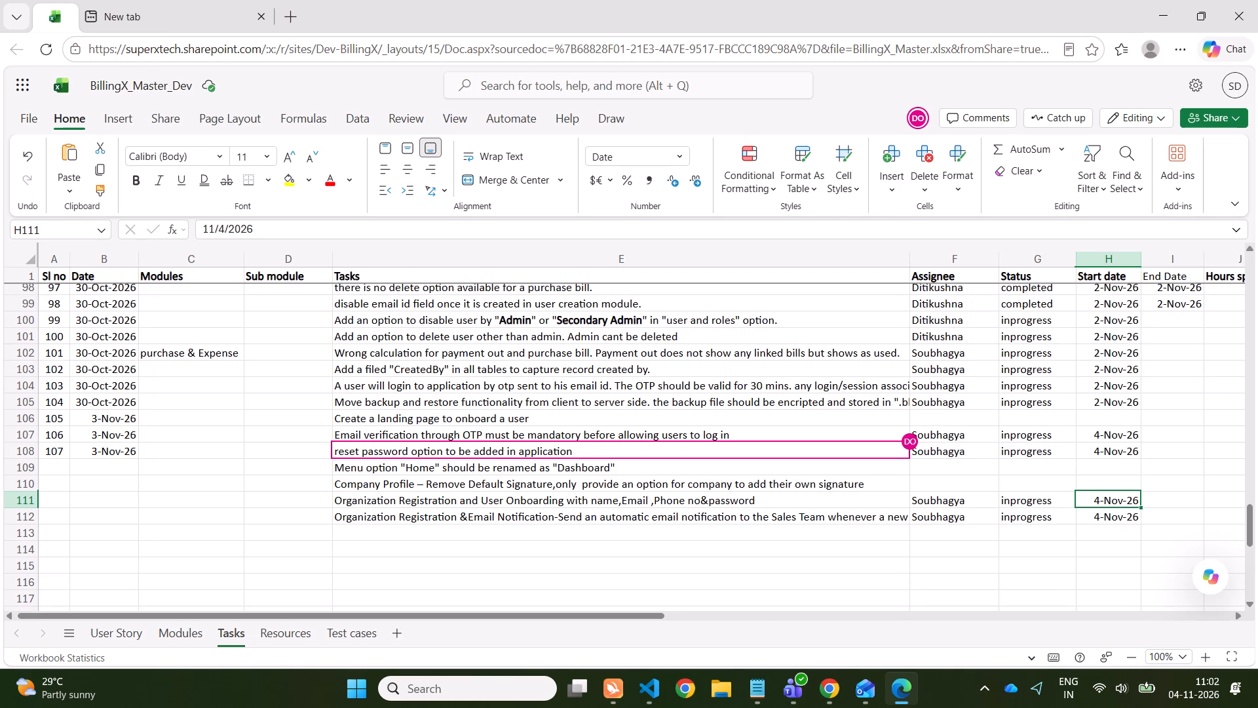
Clear the assignee and the status of the "CreatedBy" task in row 103.
double_click(984, 368)
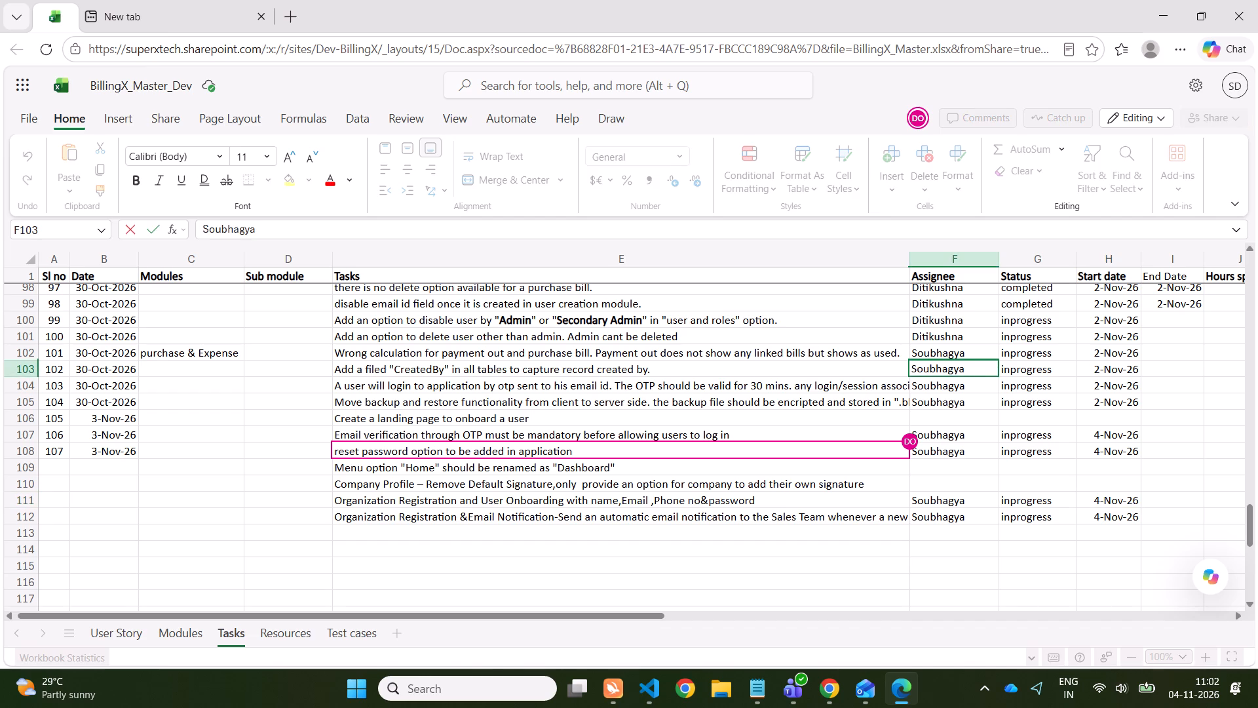
key(BackSpace)
key(BackSpace)
key(BackSpace)
key(BackSpace)
key(BackSpace)
key(BackSpace)
key(BackSpace)
key(BackSpace)
key(BackSpace)
key(BackSpace)
key(BackSpace)
key(BackSpace)
key(BackSpace)
key(BackSpace)
key(BackSpace)
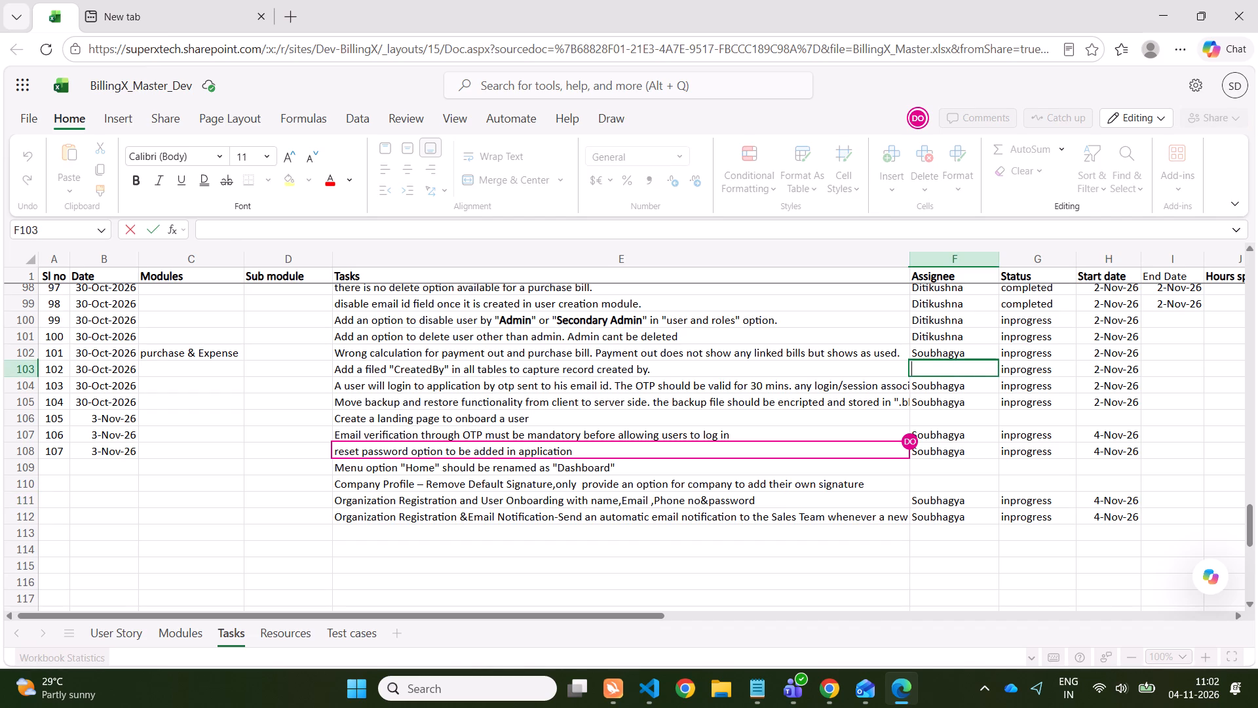
double_click(1062, 368)
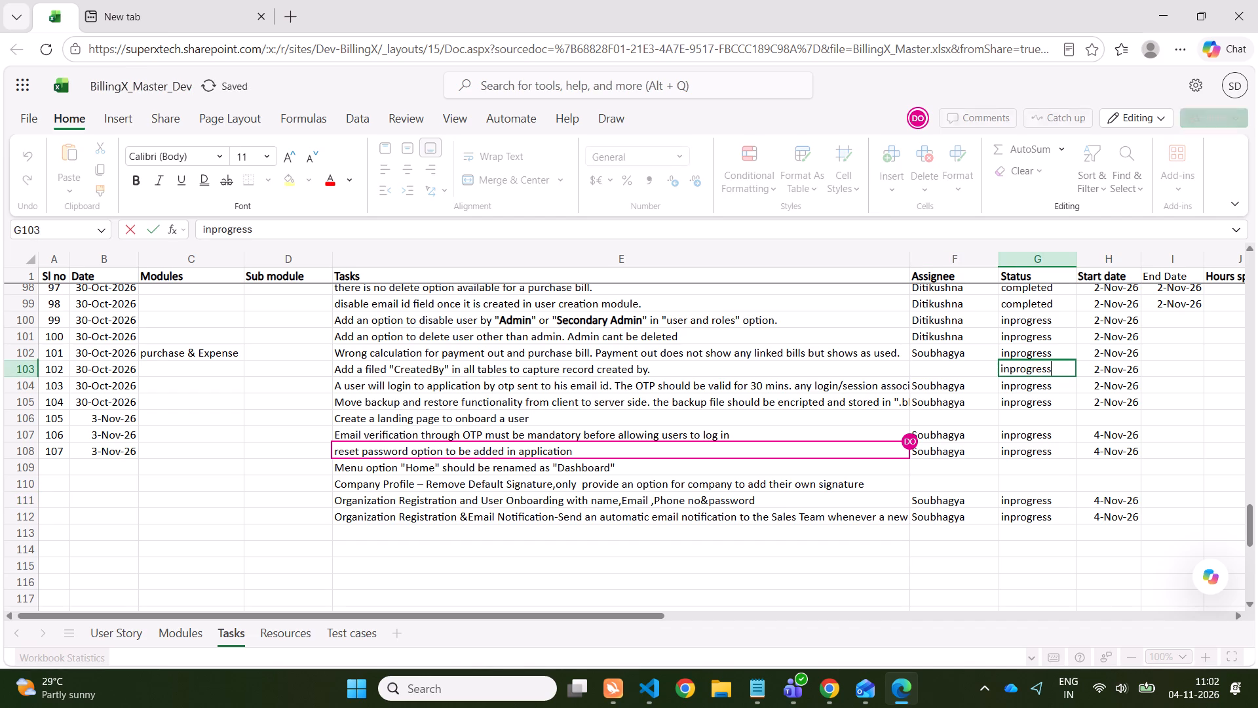